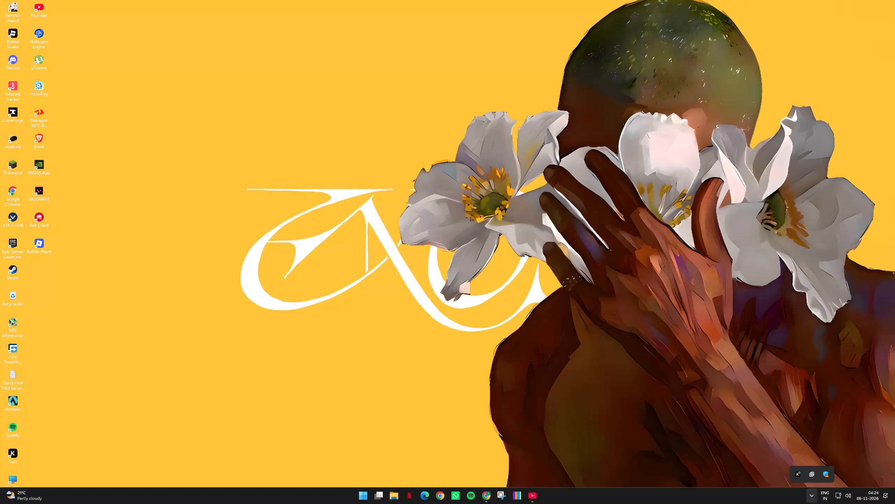
Switch to the Google Chrome window showing the Freshcaller Live Dashboard.
{"action": "left_click", "coordinate": [811, 498]}
{"action": "left_click", "coordinate": [484, 496]}
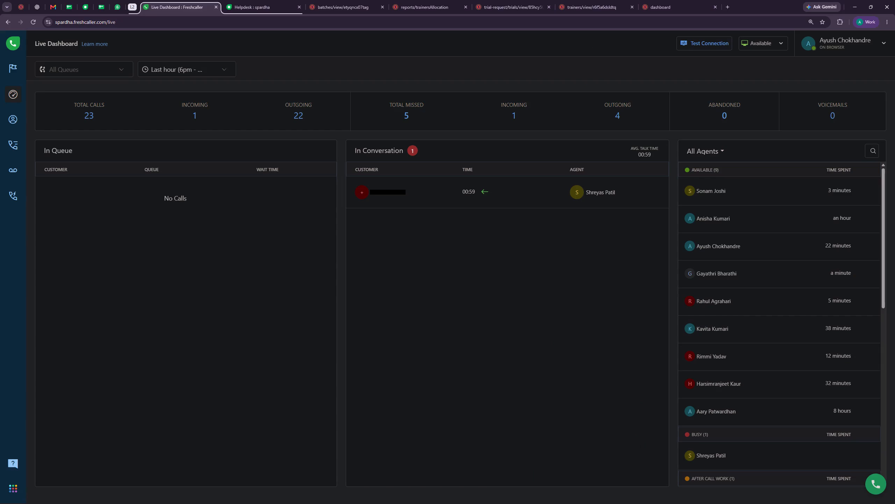
Open the availability status choices for the signed-in agent on the Freshcaller Live Dashboard.
{"action": "left_click", "coordinate": [751, 41]}
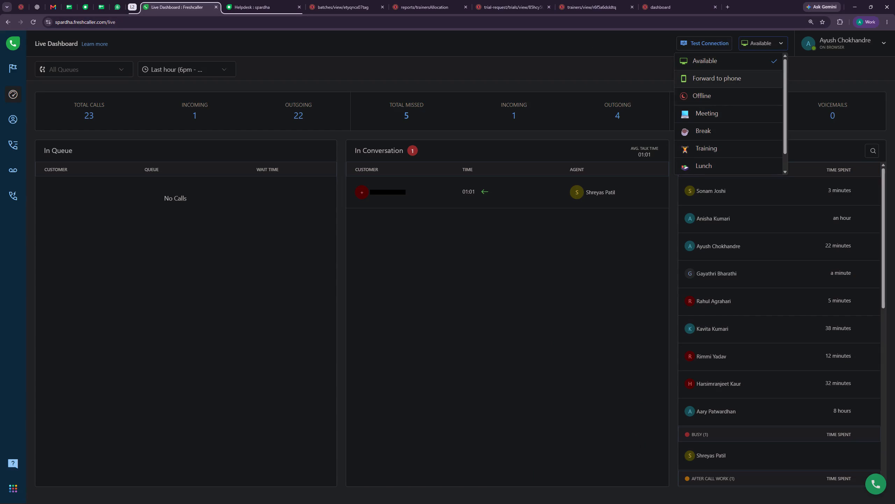
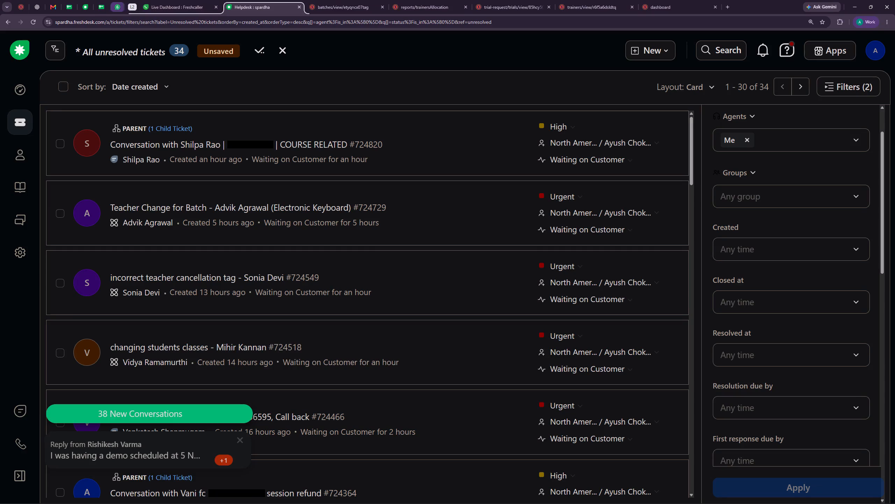
Switch to Gmail chat and post the message "Break" in the NA & UK- L2 Team space.
{"action": "left_click", "coordinate": [59, 2]}
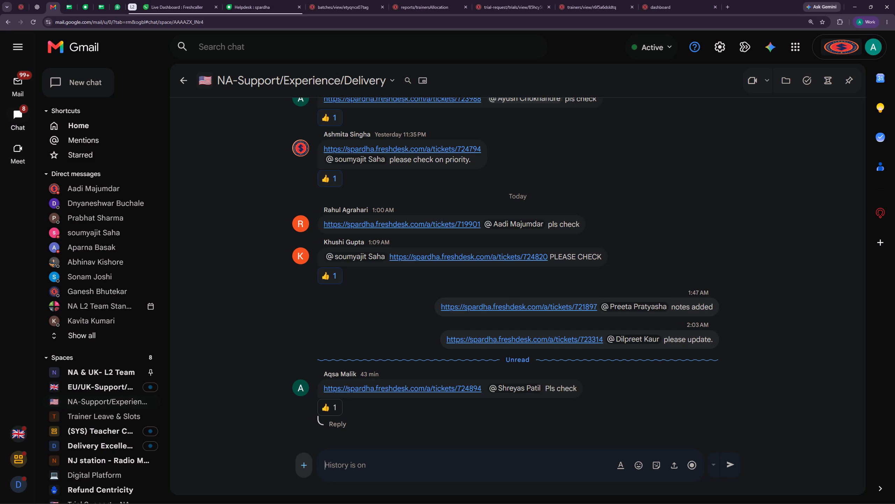
{"action": "left_click", "coordinate": [96, 399]}
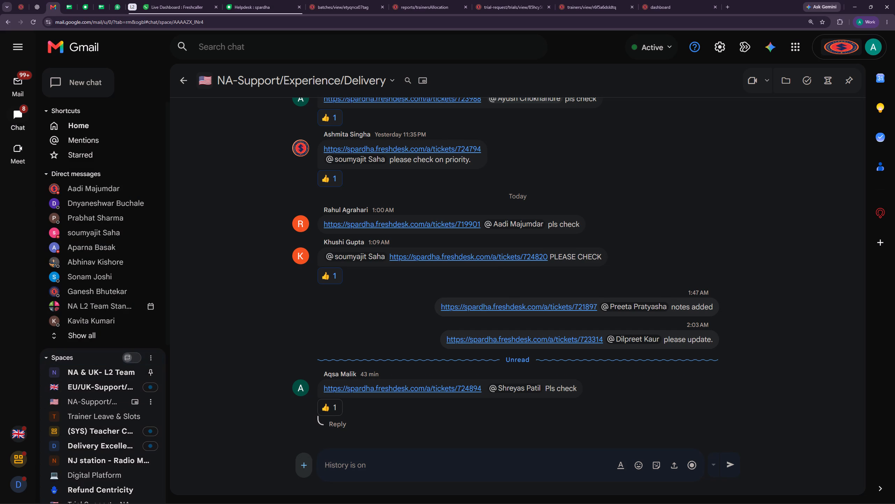
{"action": "left_click", "coordinate": [98, 369]}
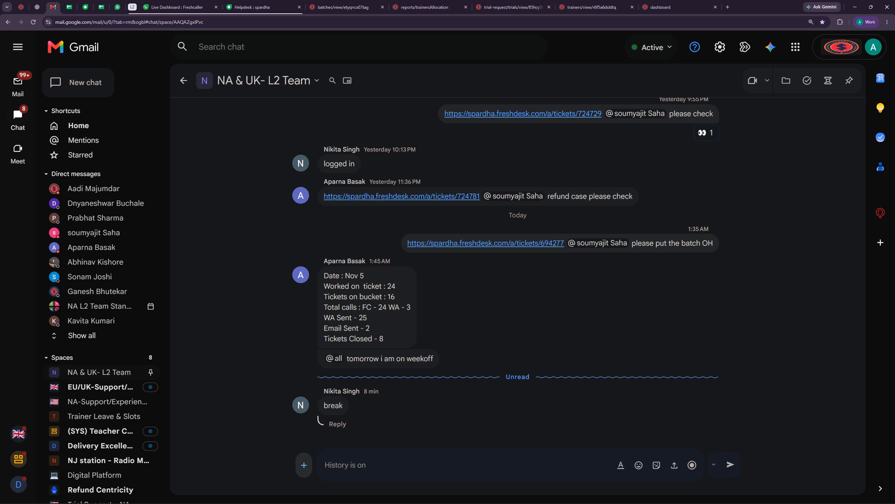
{"action": "left_click", "coordinate": [466, 468]}
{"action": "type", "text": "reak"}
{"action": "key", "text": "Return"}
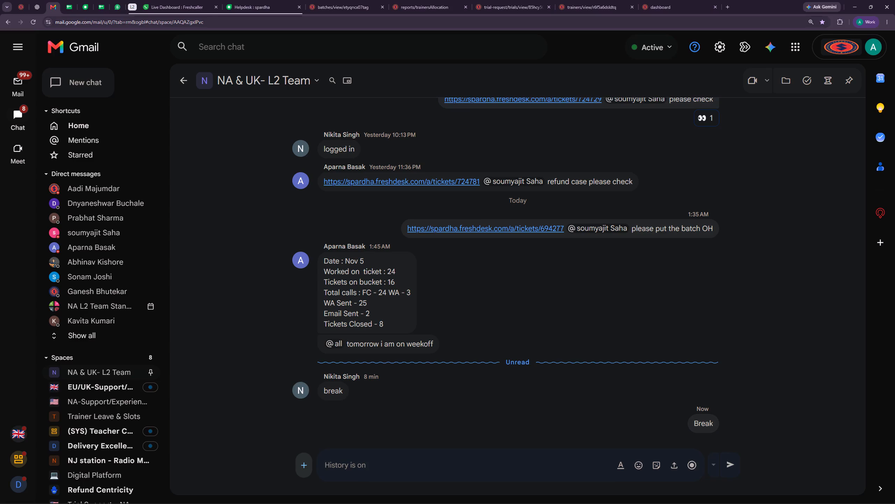
Switch to the Freshcaller live dashboard and set the agent's own availability status to Break.
{"action": "left_click", "coordinate": [168, 0]}
{"action": "left_click", "coordinate": [748, 42]}
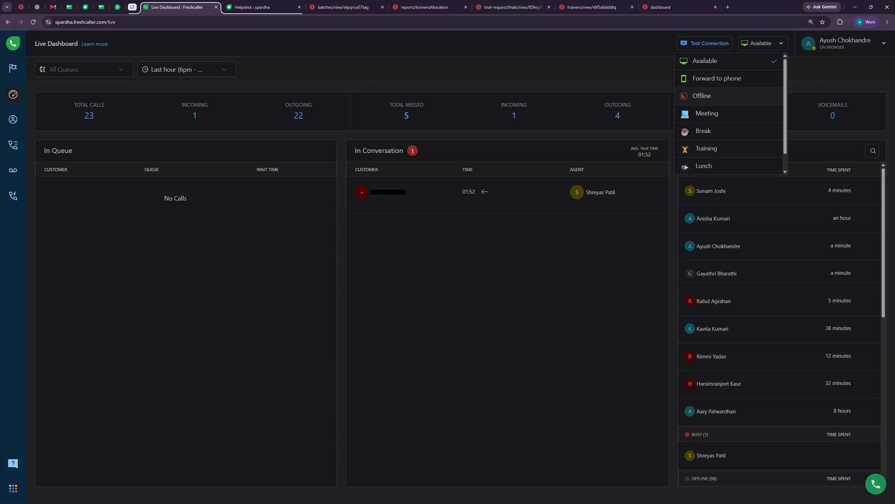
{"action": "left_click", "coordinate": [725, 126]}
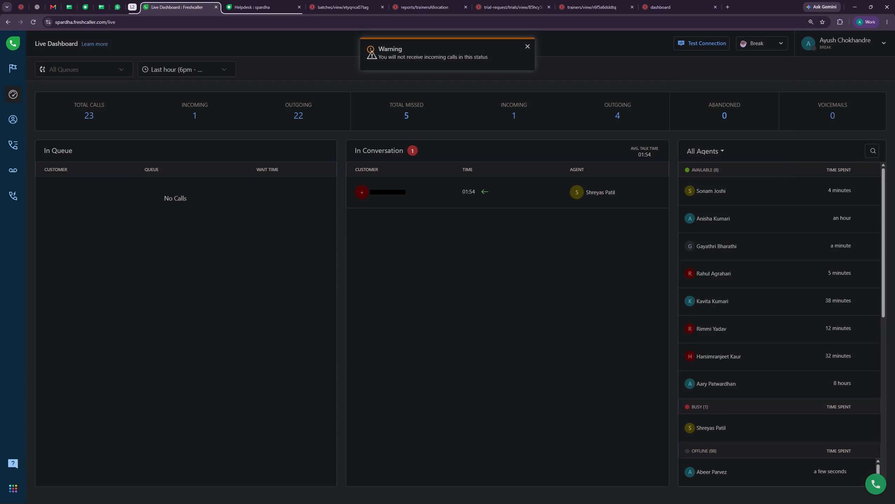
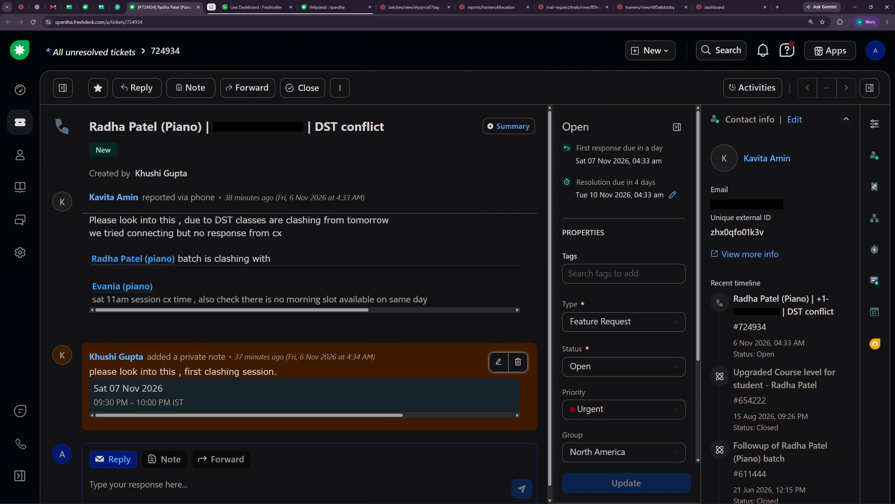
{"action": "scroll", "coordinate": [392, 369], "scroll_direction": "up", "scroll_amount": 1}
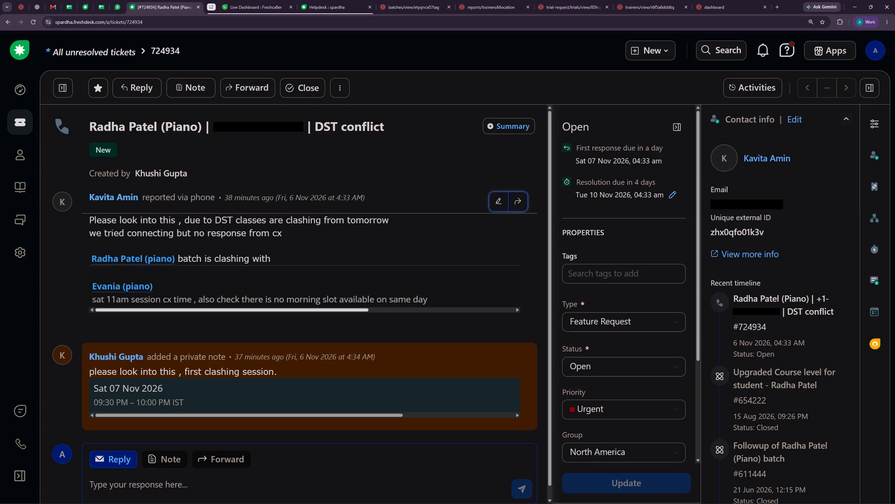
{"action": "left_click", "coordinate": [240, 441]}
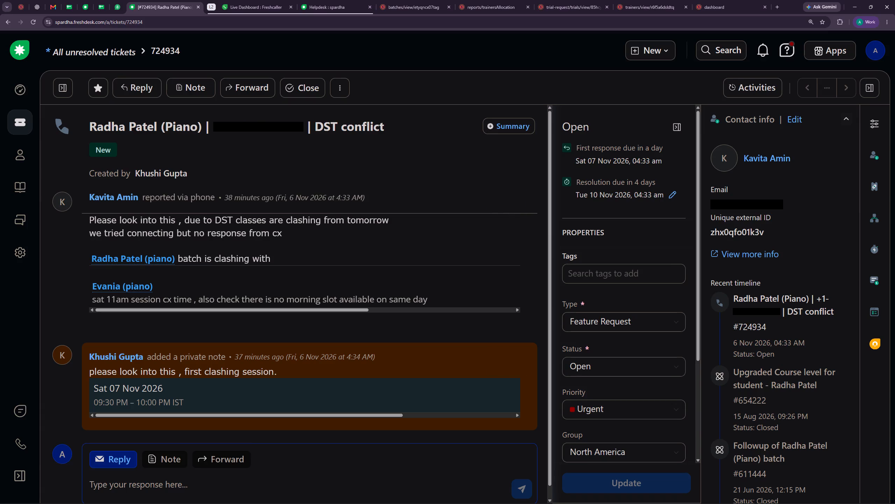
{"action": "scroll", "coordinate": [352, 297], "scroll_direction": "up", "scroll_amount": 2}
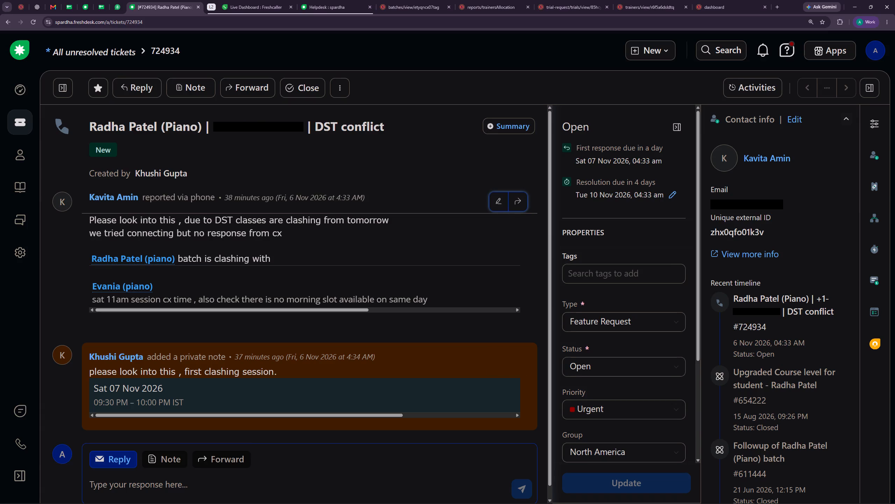
Open the first piano batch linked in the ticket and review its details, November 2026 sessions and schedule.
{"action": "left_click", "coordinate": [137, 259]}
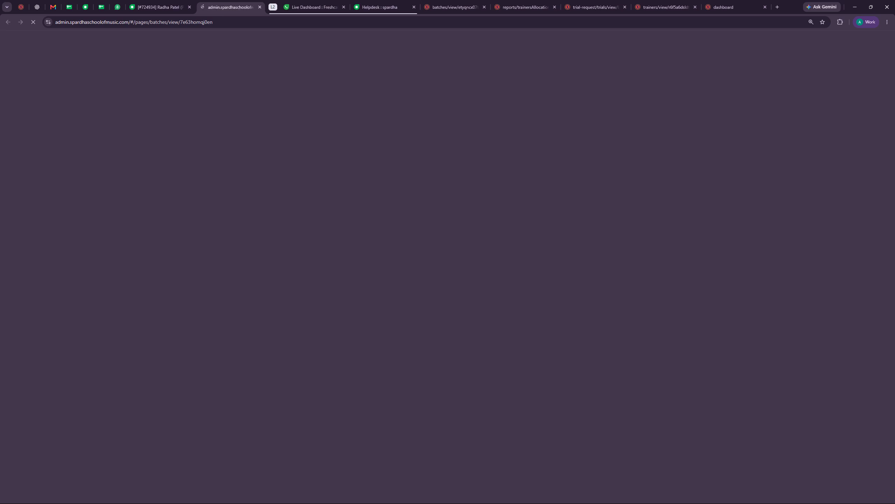
{"action": "scroll", "coordinate": [396, 280], "scroll_direction": "down", "scroll_amount": 1}
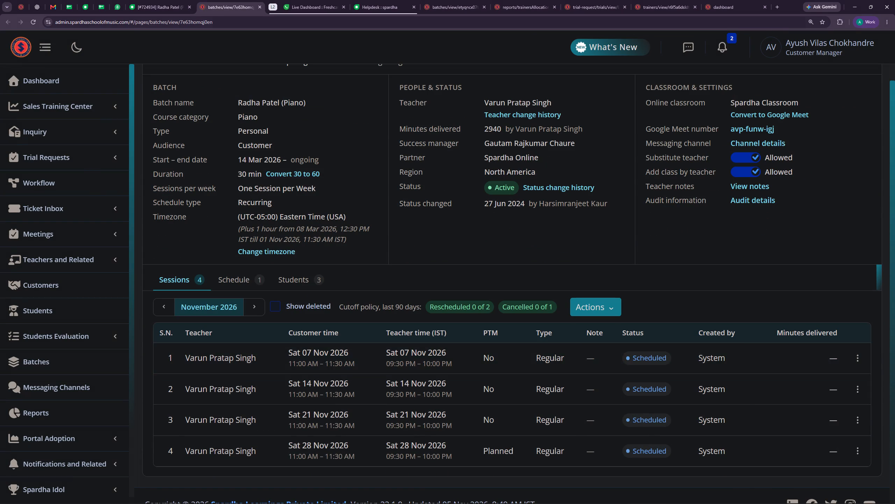
{"action": "left_click", "coordinate": [156, 0]}
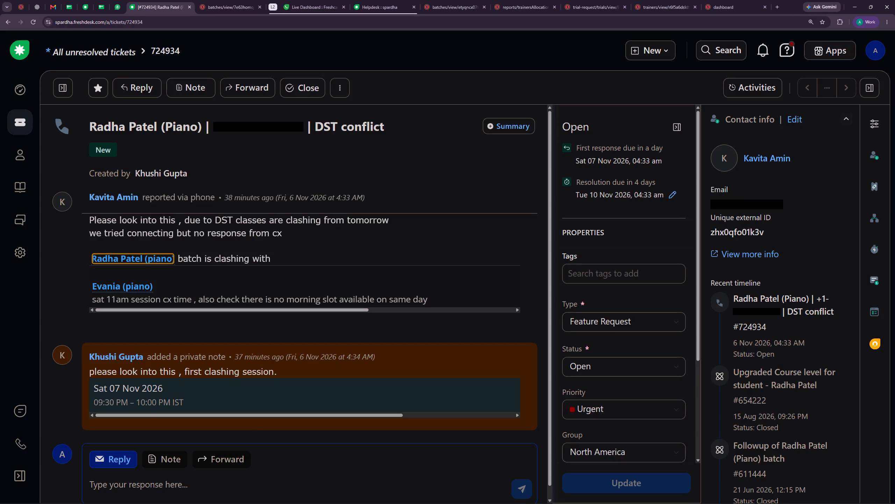
{"action": "left_click", "coordinate": [239, 0]}
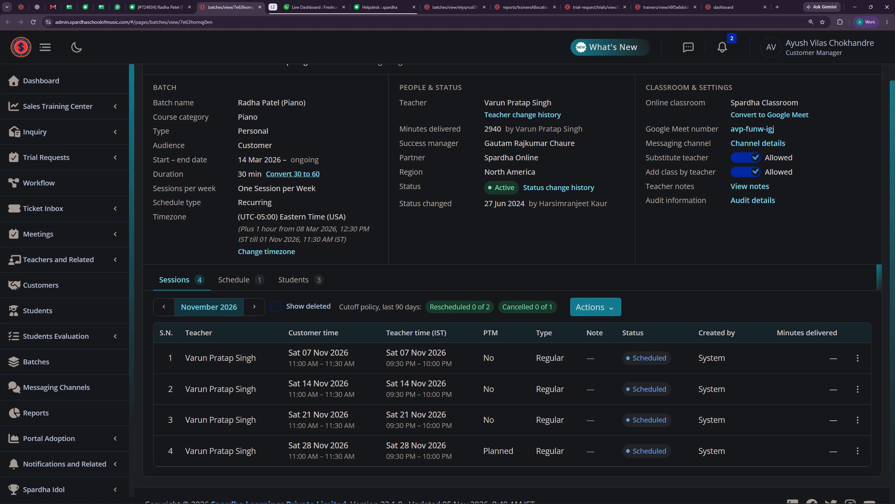
{"action": "scroll", "coordinate": [444, 275], "scroll_direction": "up", "scroll_amount": 1}
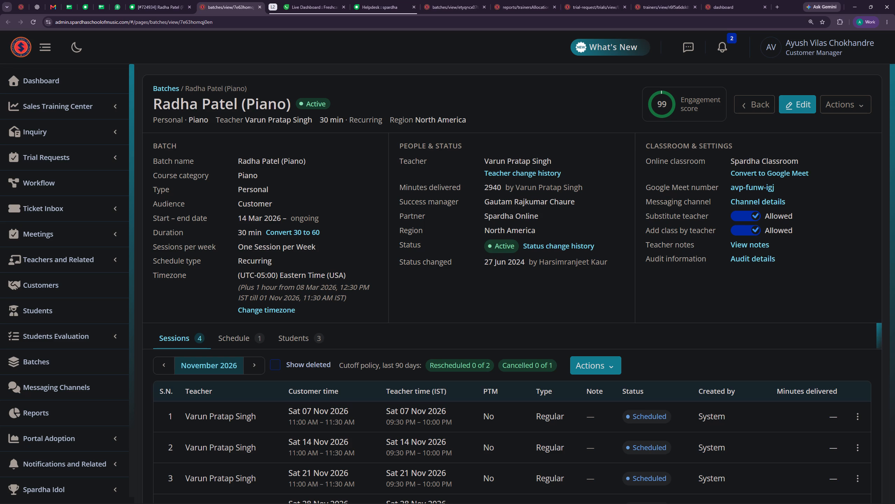
{"action": "left_click", "coordinate": [249, 339]}
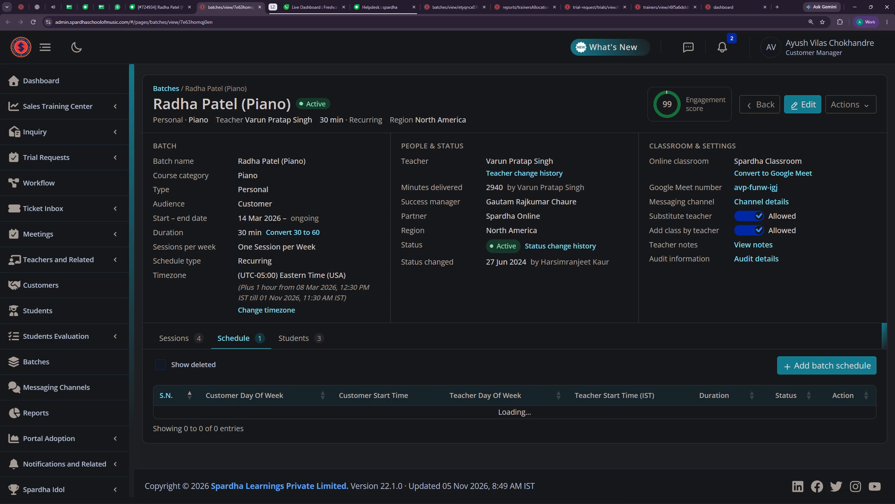
{"action": "left_click_drag", "start_coordinate": [184, 340], "coordinate": [182, 344]}
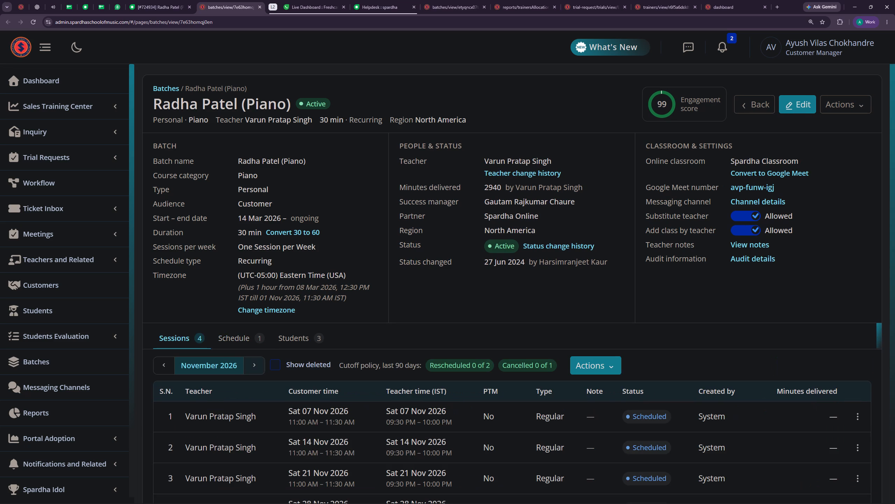
Search the piano batch's available session slots from Sat, 07 Nov, 2026.
{"action": "left_click", "coordinate": [561, 357]}
{"action": "left_click", "coordinate": [586, 357]}
{"action": "left_click", "coordinate": [574, 423]}
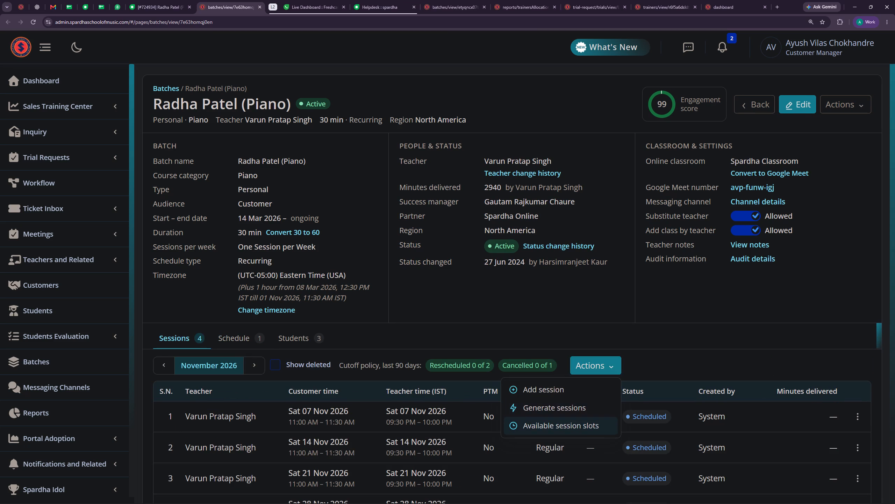
{"action": "left_click", "coordinate": [403, 259]}
{"action": "left_click", "coordinate": [322, 298]}
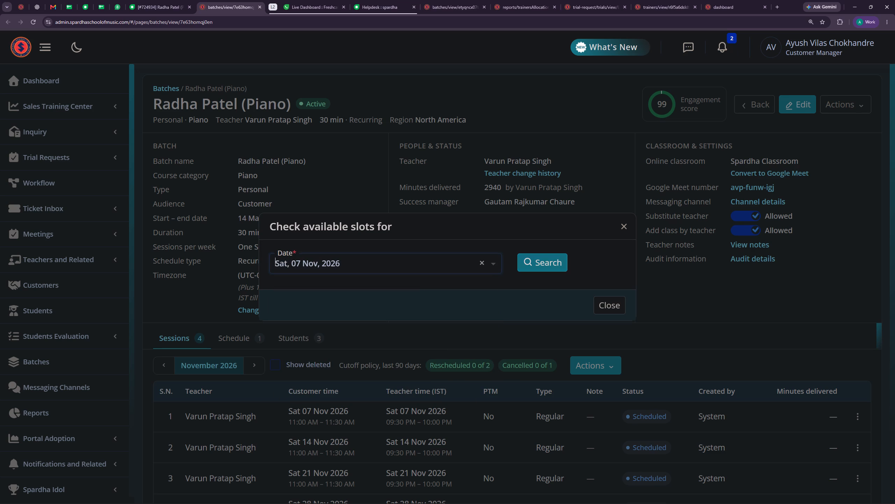
{"action": "left_click", "coordinate": [553, 265]}
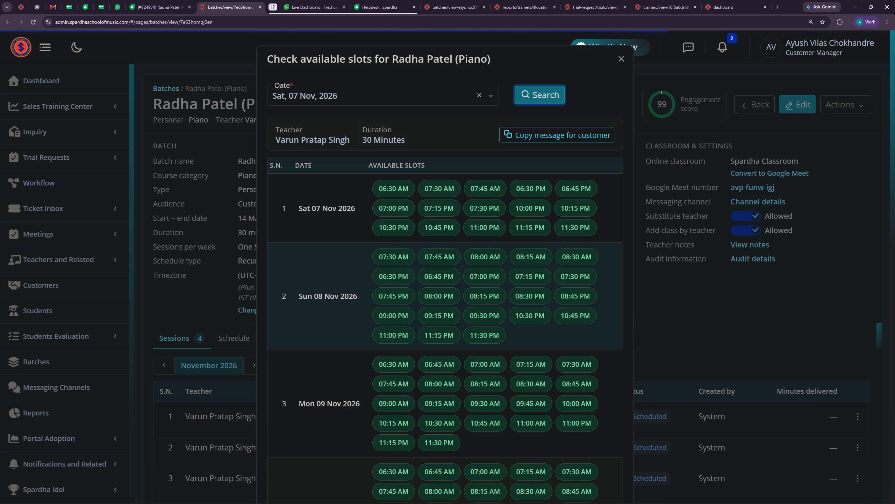
Close the available-slots check and open the customer's profile from the piano batch's Students list.
{"action": "left_click", "coordinate": [621, 56]}
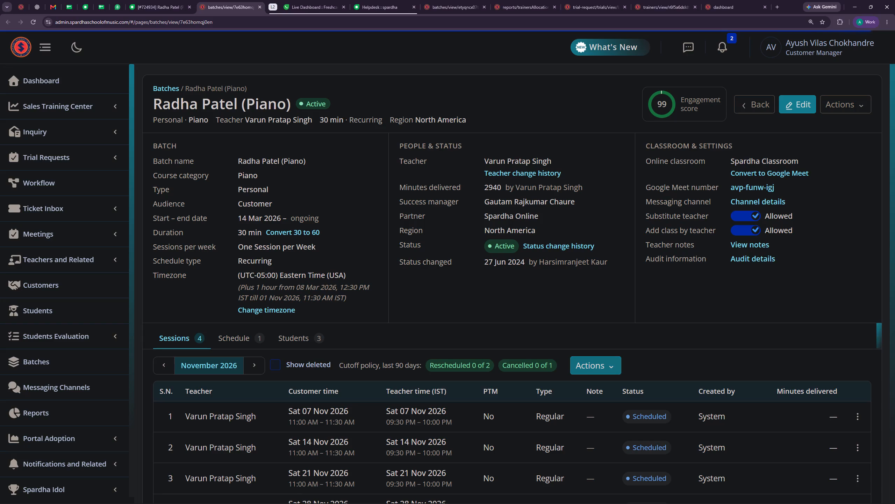
{"action": "left_click", "coordinate": [297, 344]}
{"action": "left_click", "coordinate": [355, 419]}
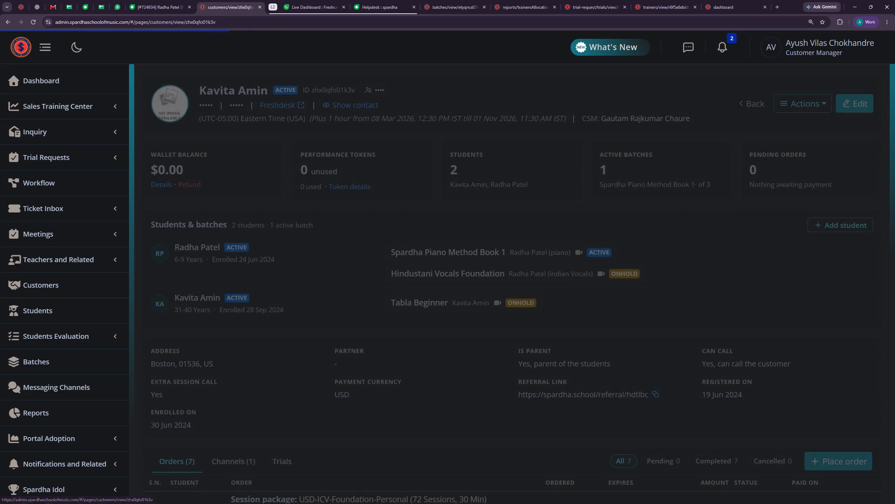
Reveal the customer's hidden contact details and select the second contact entry.
{"action": "left_click", "coordinate": [343, 105]}
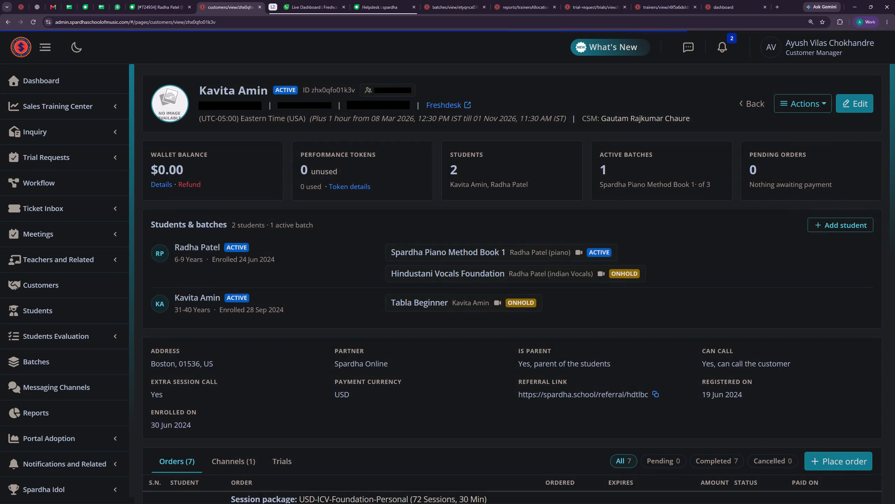
{"action": "left_click_drag", "start_coordinate": [289, 103], "coordinate": [331, 105]}
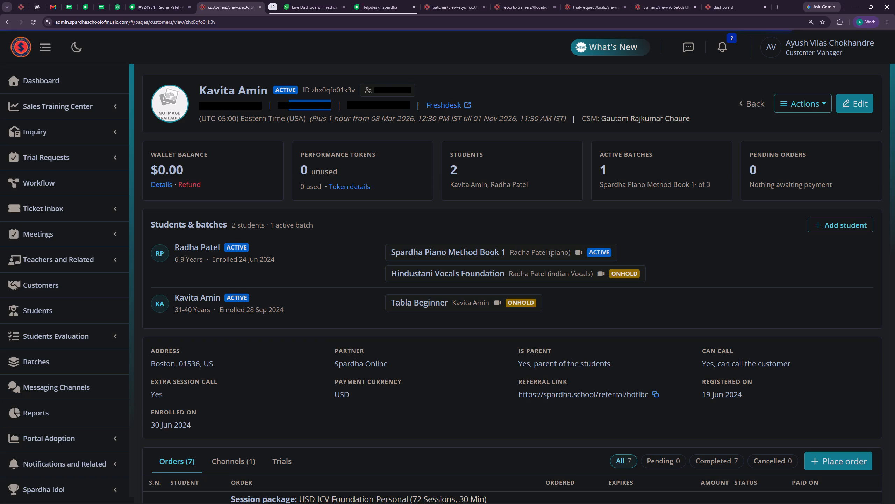
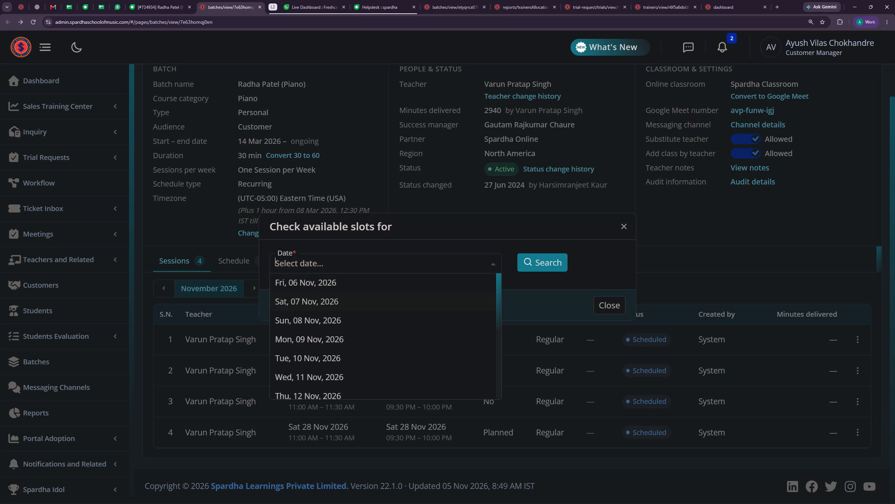
Run the search for the piano batch's available slots with the date Sat, 07 Nov, 2026.
{"action": "left_click", "coordinate": [523, 243]}
{"action": "left_click", "coordinate": [542, 259]}
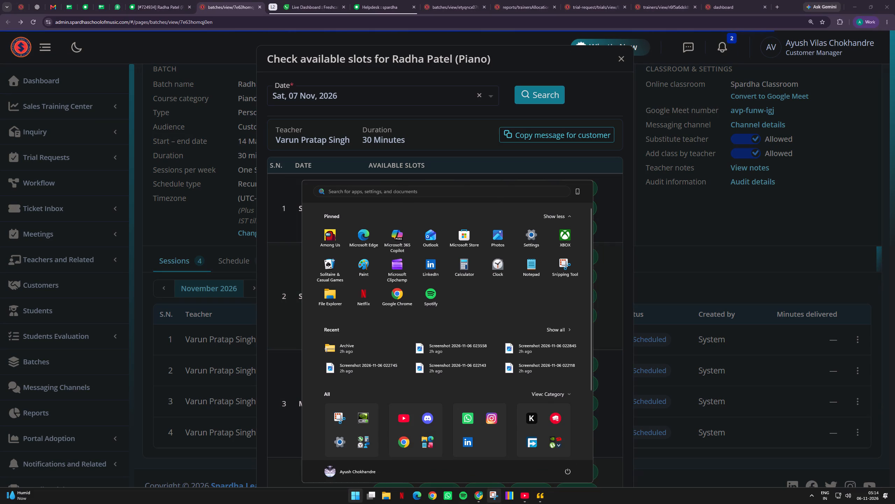
Capture a screen snip of the Sat 07 Nov 2026 row of available slots with Snipping Tool.
{"action": "left_click", "coordinate": [489, 493]}
{"action": "left_click", "coordinate": [375, 226]}
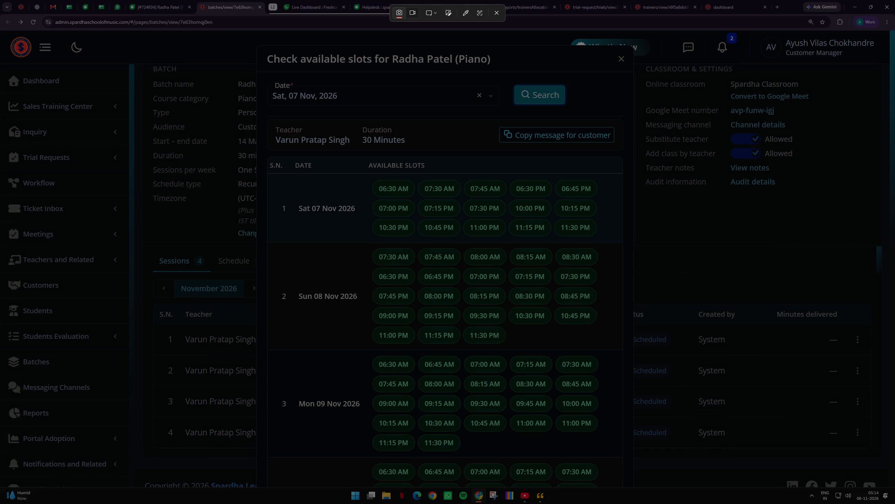
{"action": "left_click_drag", "start_coordinate": [270, 173], "coordinate": [603, 243]}
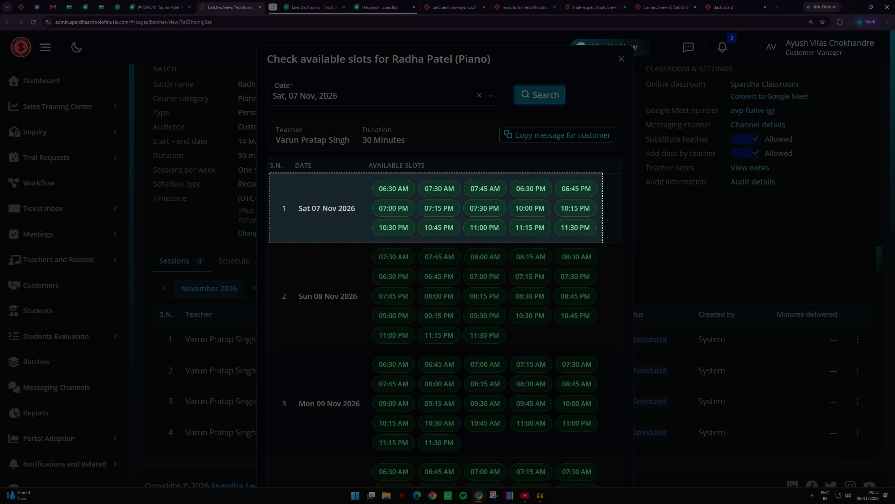
{"action": "left_click_drag", "start_coordinate": [603, 243], "coordinate": [607, 243]}
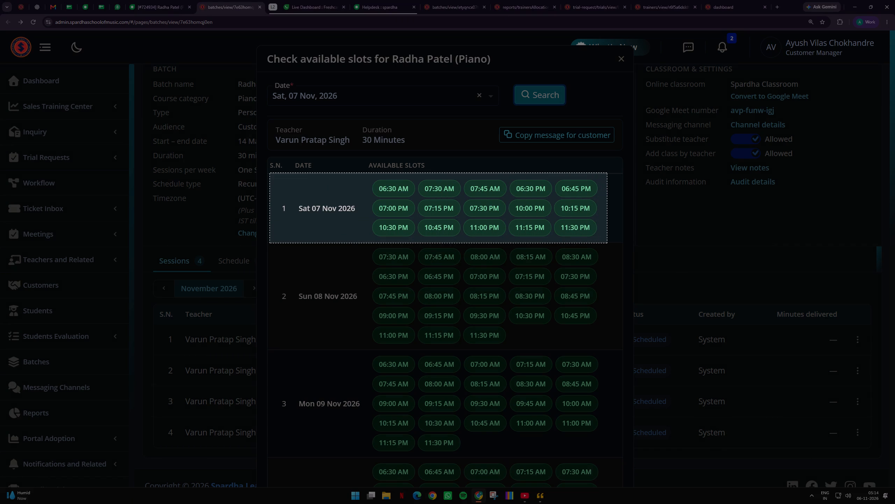
{"action": "left_click_drag", "start_coordinate": [607, 243], "coordinate": [607, 243]}
{"action": "left_click_drag", "start_coordinate": [607, 243], "coordinate": [611, 243]}
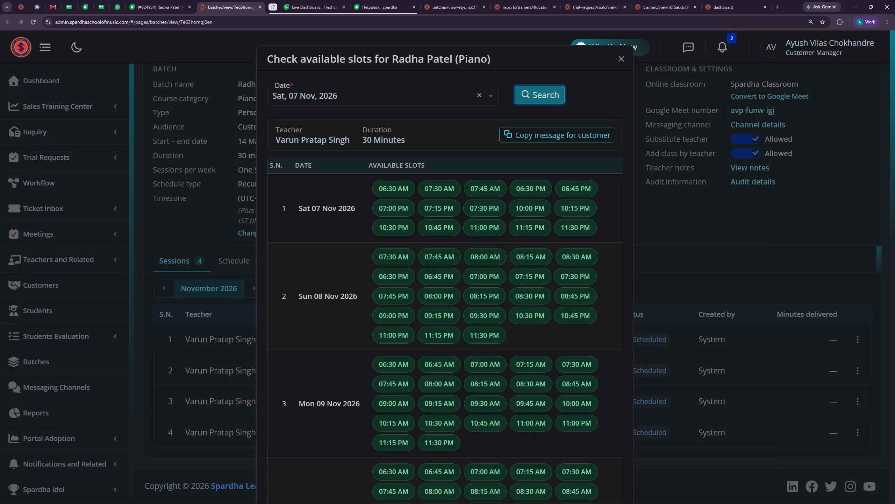
{"action": "left_click", "coordinate": [769, 213]}
Examine the piano teacher's available slots for each day from Sat 07 Nov to Fri 13 Nov 2026.
{"action": "scroll", "coordinate": [559, 302], "scroll_direction": "down", "scroll_amount": 2}
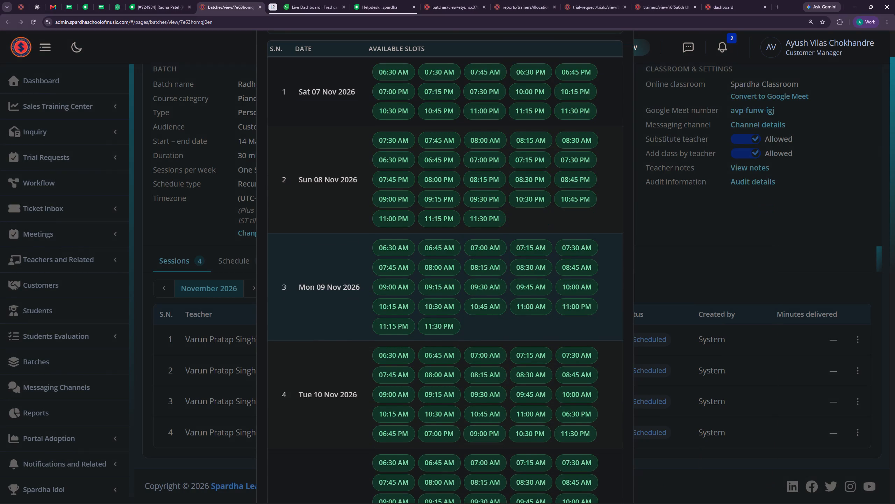
{"action": "scroll", "coordinate": [559, 302], "scroll_direction": "down", "scroll_amount": 2}
{"action": "scroll", "coordinate": [559, 301], "scroll_direction": "down", "scroll_amount": 2, "text": "ctrl"}
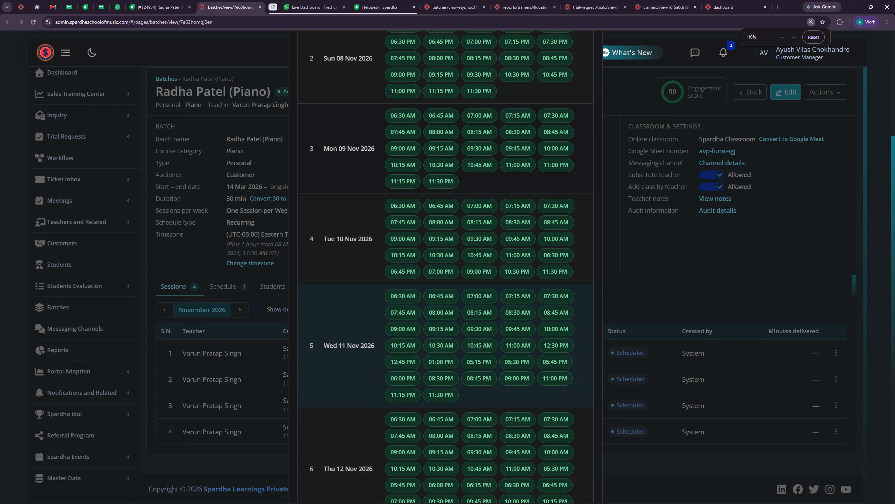
{"action": "scroll", "coordinate": [559, 301], "scroll_direction": "down", "scroll_amount": 2, "text": "ctrl"}
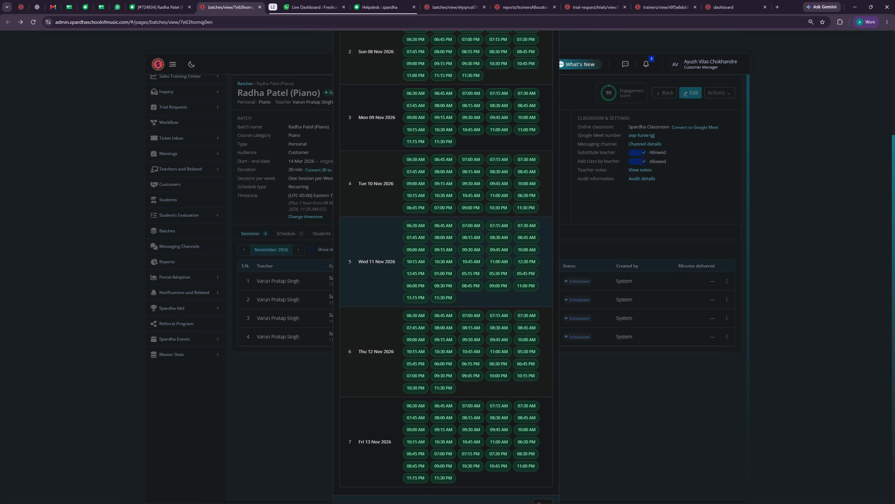
{"action": "scroll", "coordinate": [509, 296], "scroll_direction": "up", "scroll_amount": 2}
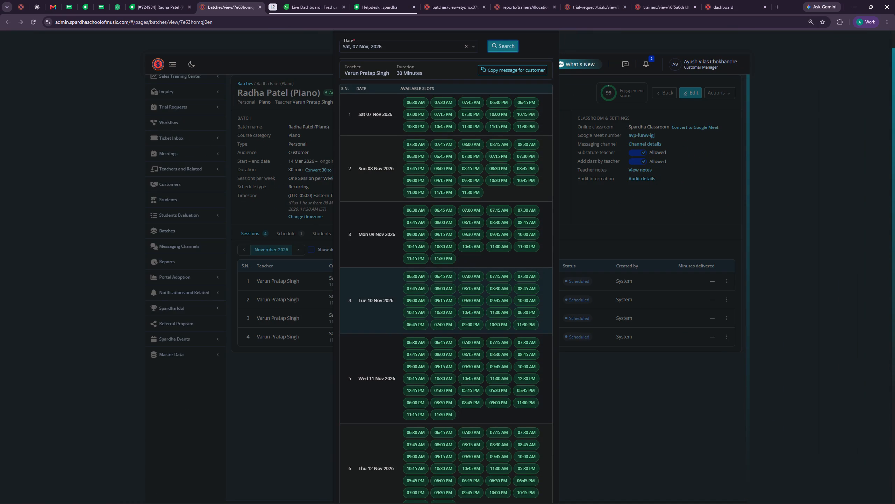
{"action": "scroll", "coordinate": [507, 294], "scroll_direction": "down", "scroll_amount": 1}
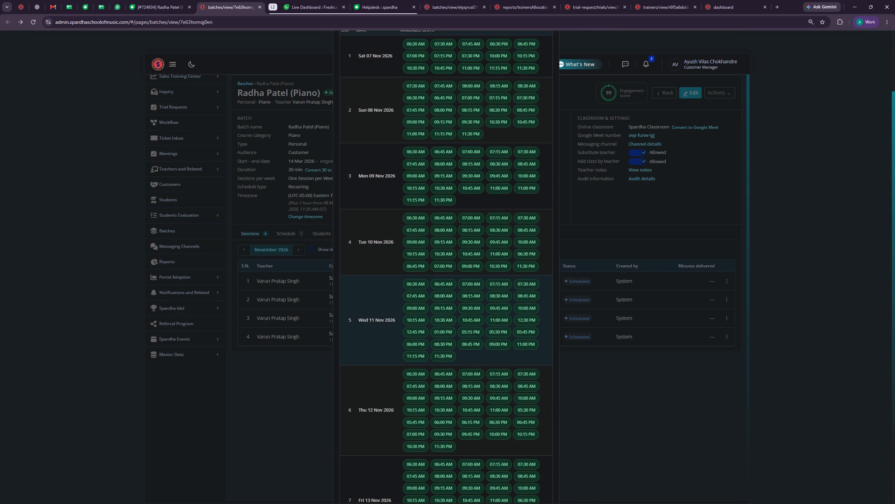
{"action": "scroll", "coordinate": [507, 293], "scroll_direction": "down", "scroll_amount": 1}
{"action": "scroll", "coordinate": [507, 293], "scroll_direction": "up", "scroll_amount": 2}
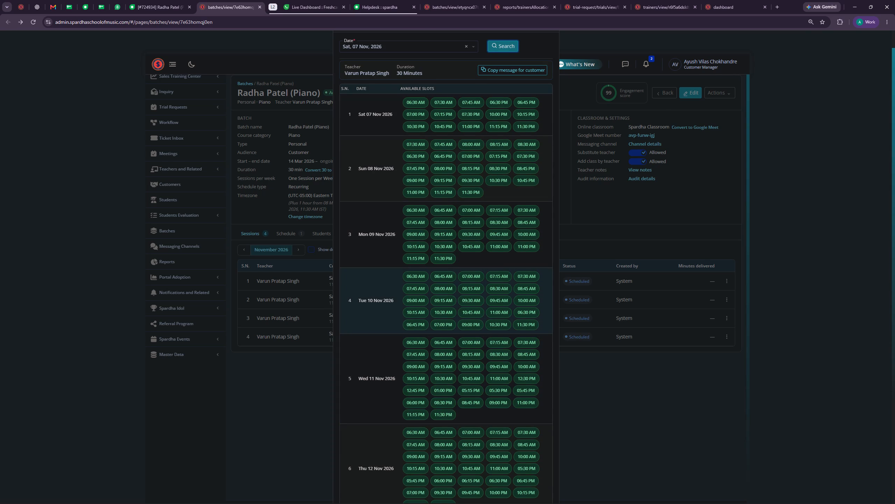
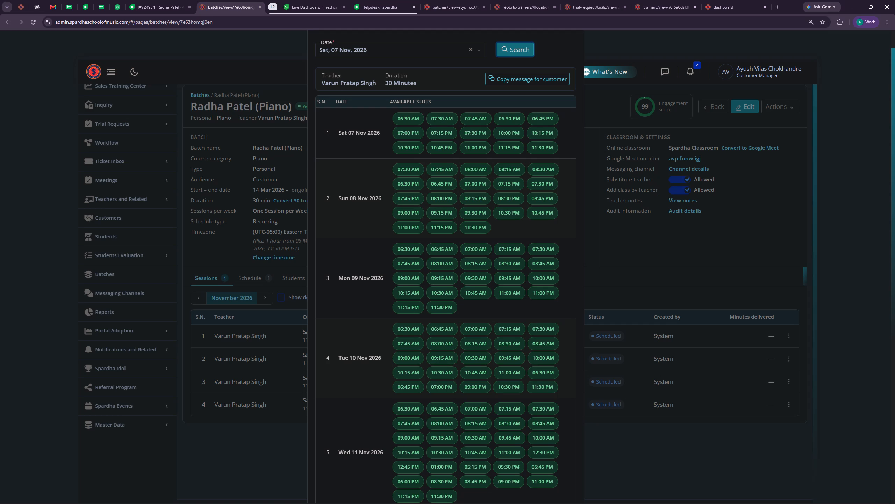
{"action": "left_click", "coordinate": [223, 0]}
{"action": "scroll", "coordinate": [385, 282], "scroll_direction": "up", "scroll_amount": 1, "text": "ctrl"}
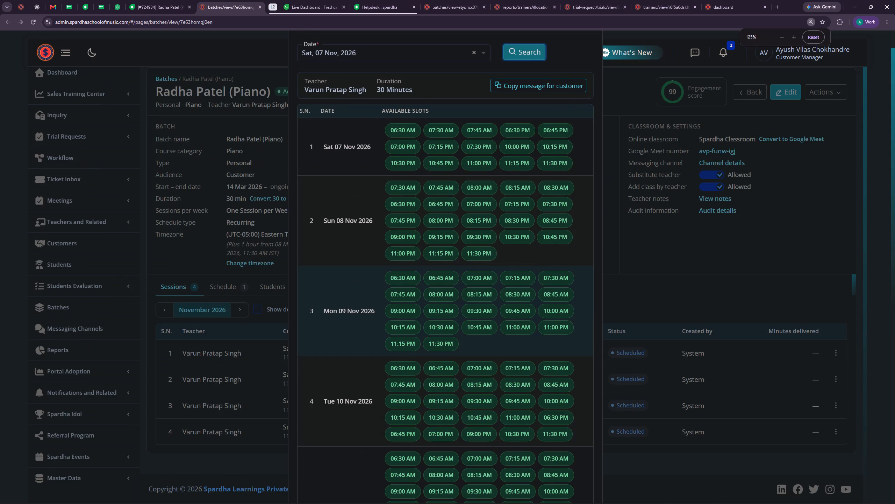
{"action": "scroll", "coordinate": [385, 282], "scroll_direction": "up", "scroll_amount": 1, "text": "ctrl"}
On Freshdesk ticket 724934, reassign the agent to the signed-in customer manager and save the ticket properties.
{"action": "left_click", "coordinate": [171, 10]}
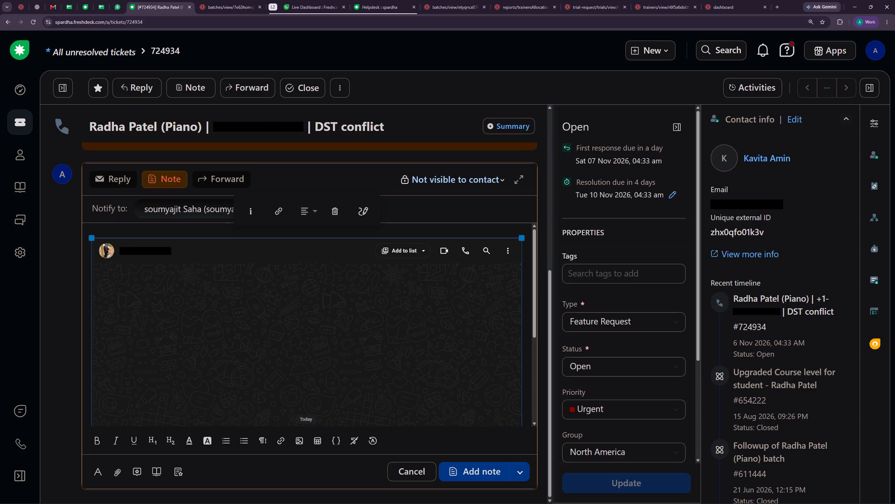
{"action": "left_click", "coordinate": [118, 228]}
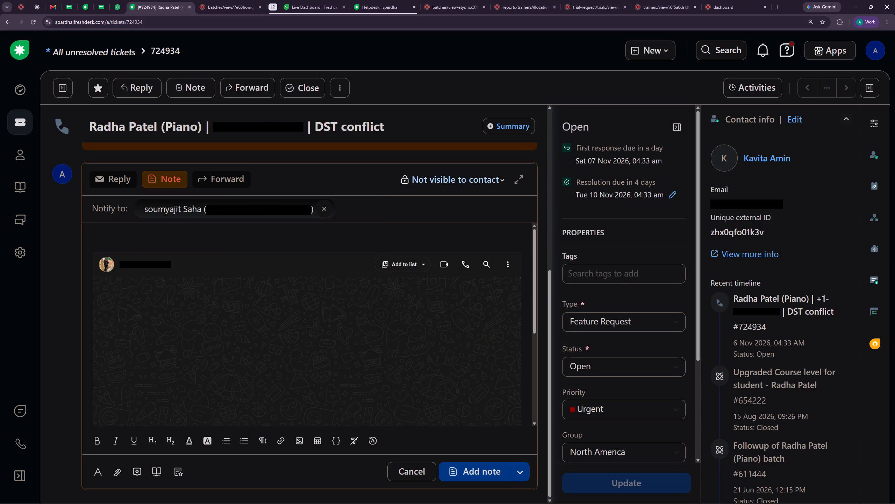
{"action": "scroll", "coordinate": [618, 440], "scroll_direction": "down", "scroll_amount": 5}
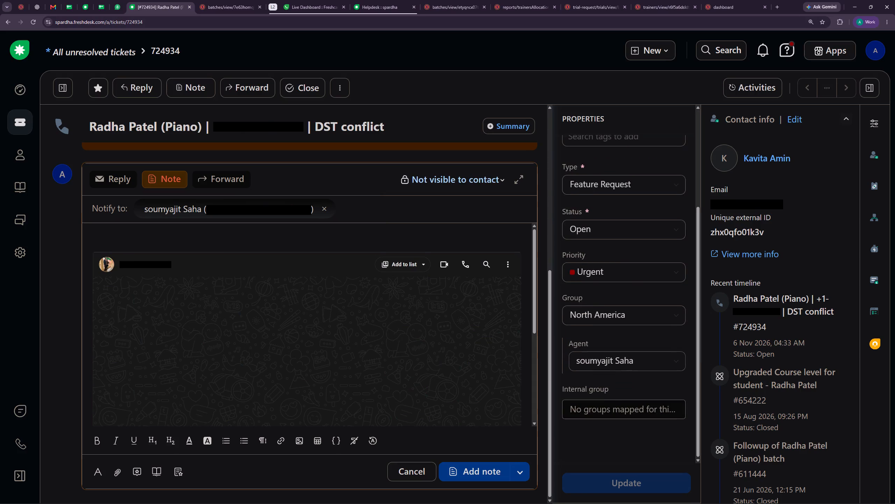
{"action": "left_click", "coordinate": [622, 357]}
{"action": "left_click", "coordinate": [615, 206]}
{"action": "left_click", "coordinate": [624, 481]}
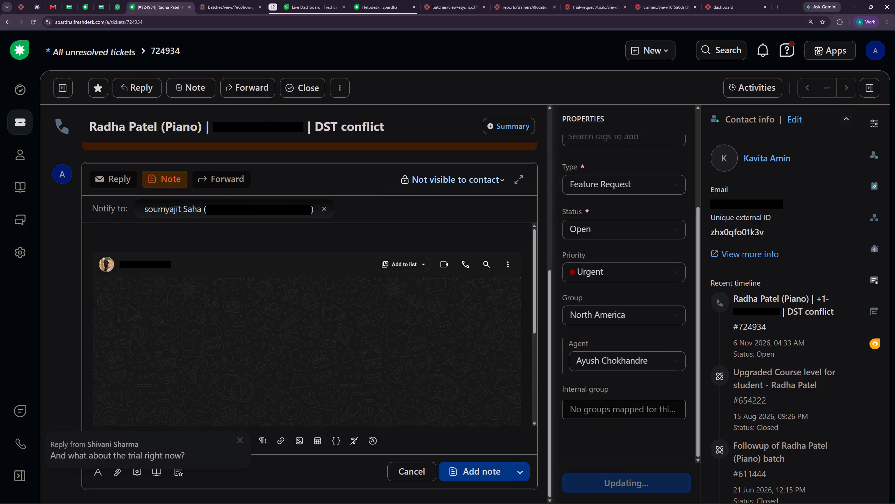
Start editing the unsent private note on the blank line above the pasted chat screenshot.
{"action": "left_click", "coordinate": [128, 231]}
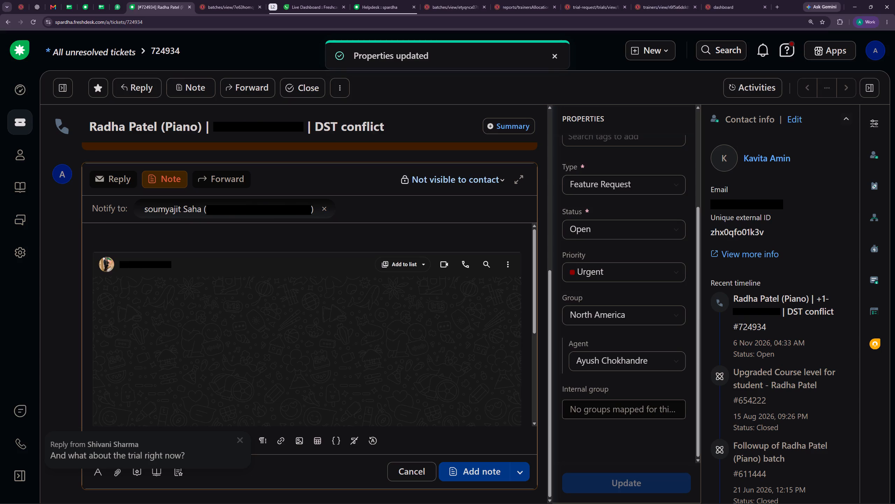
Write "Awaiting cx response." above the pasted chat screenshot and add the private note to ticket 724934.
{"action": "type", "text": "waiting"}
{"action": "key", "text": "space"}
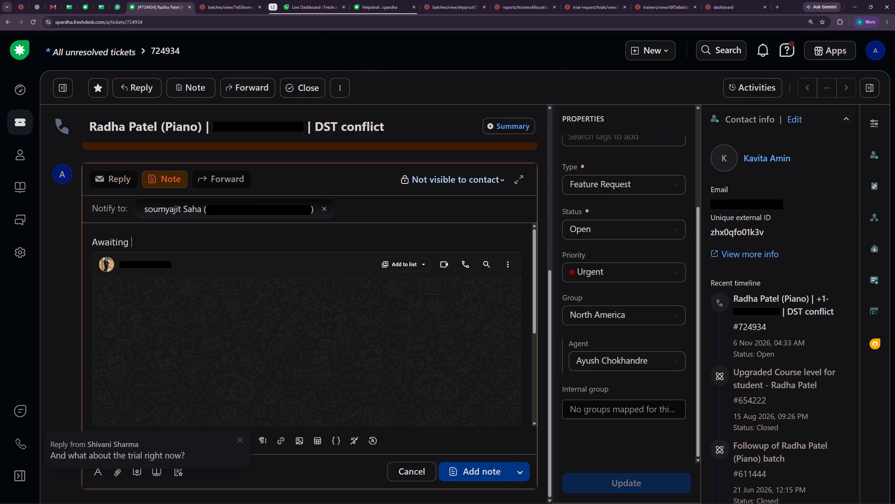
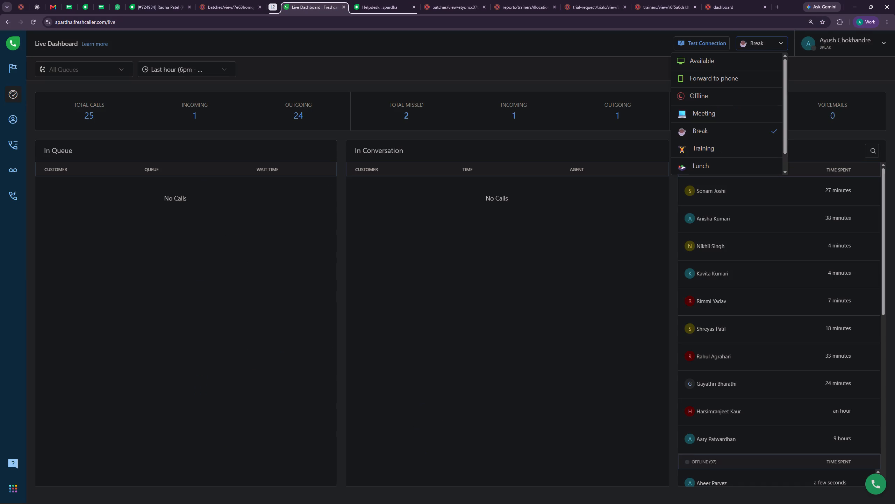
{"action": "left_click", "coordinate": [727, 59]}
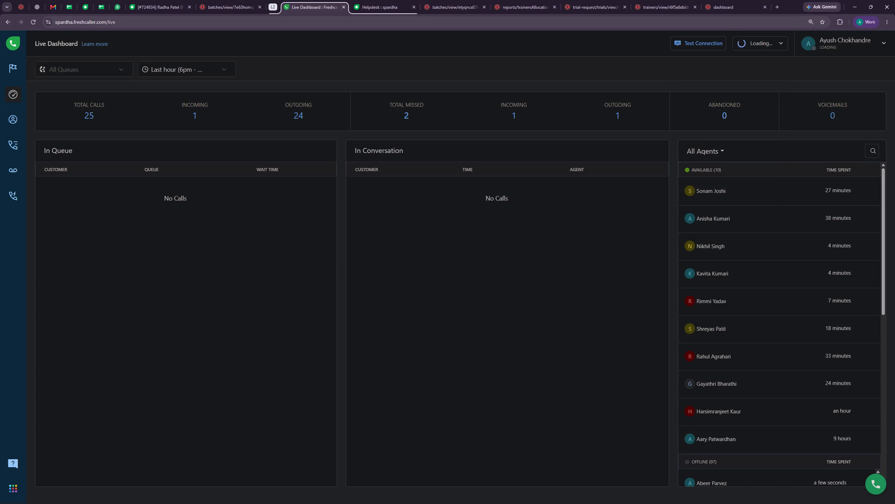
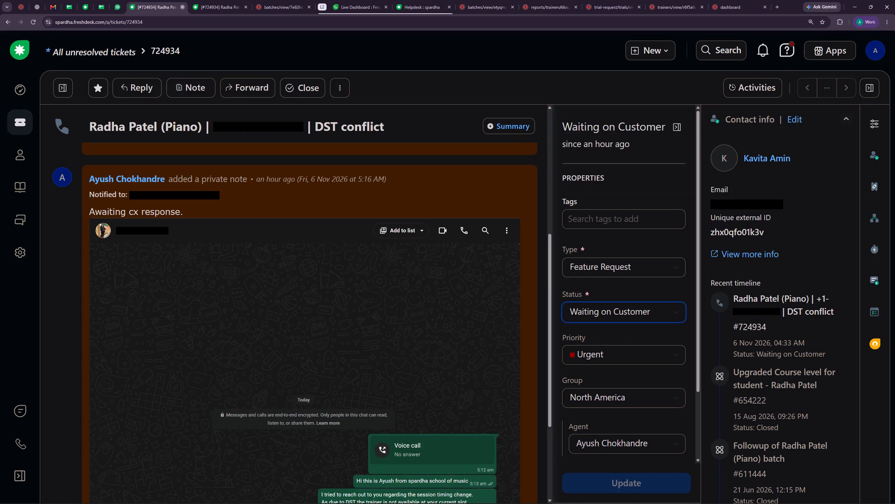
Open ticket 724942 from the NA-Support/Experience/Delivery chat, read its latest private note about the trainer cancellations, and close the ticket.
{"action": "left_click", "coordinate": [480, 293]}
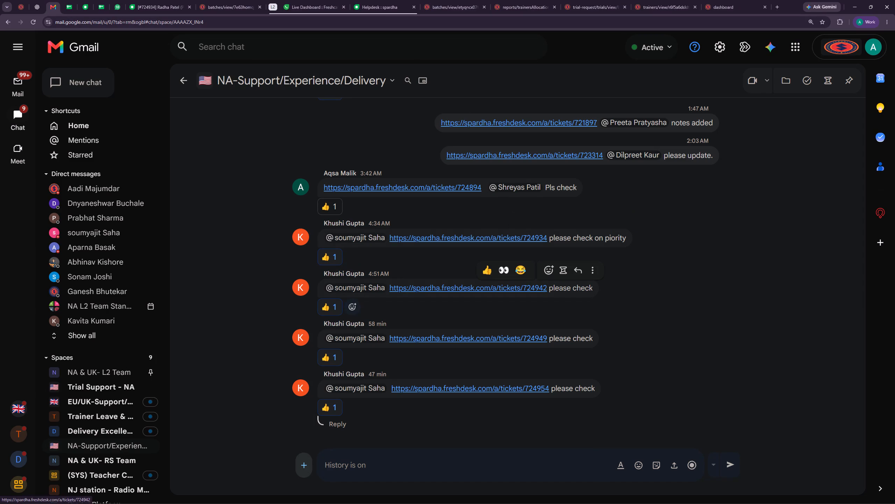
{"action": "left_click", "coordinate": [479, 288]}
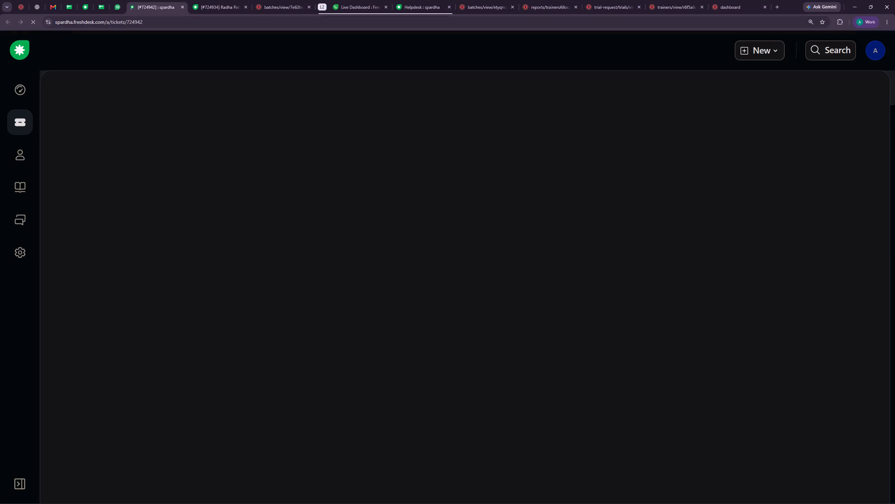
{"action": "scroll", "coordinate": [513, 365], "scroll_direction": "down", "scroll_amount": 13}
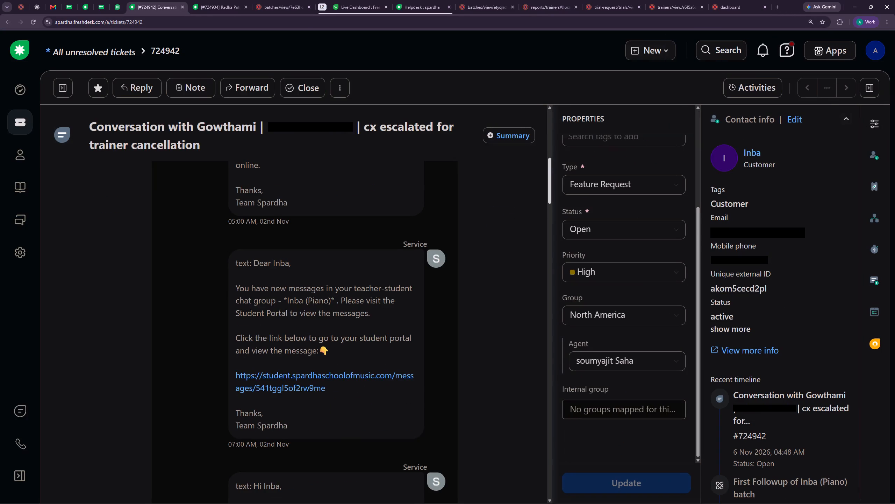
{"action": "left_click_drag", "start_coordinate": [549, 182], "coordinate": [548, 485]}
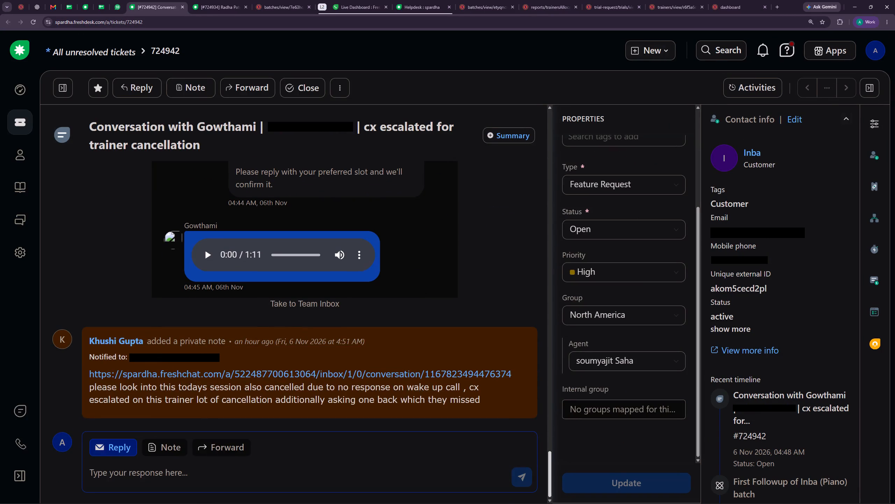
{"action": "left_click_drag", "start_coordinate": [548, 485], "coordinate": [546, 483]}
{"action": "left_click", "coordinate": [182, 6]}
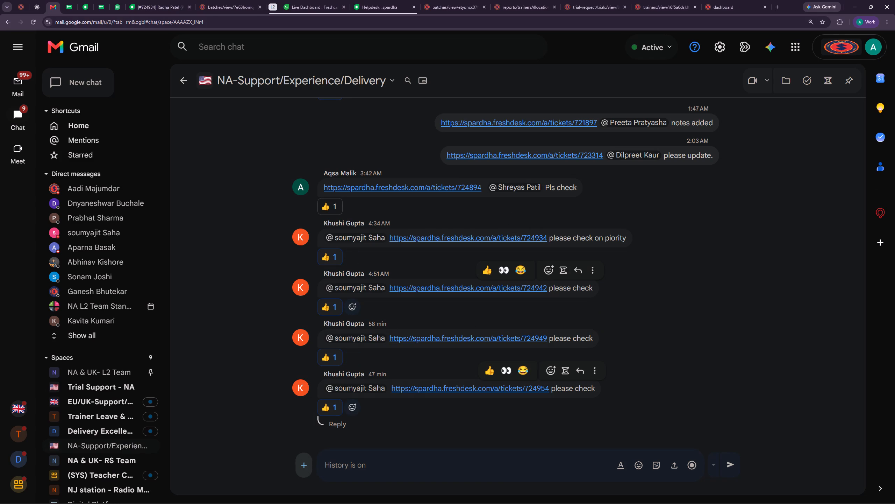
Open ticket 724949 from the chat space and read the duplicate-profile conversation through to its private note.
{"action": "left_click", "coordinate": [448, 336]}
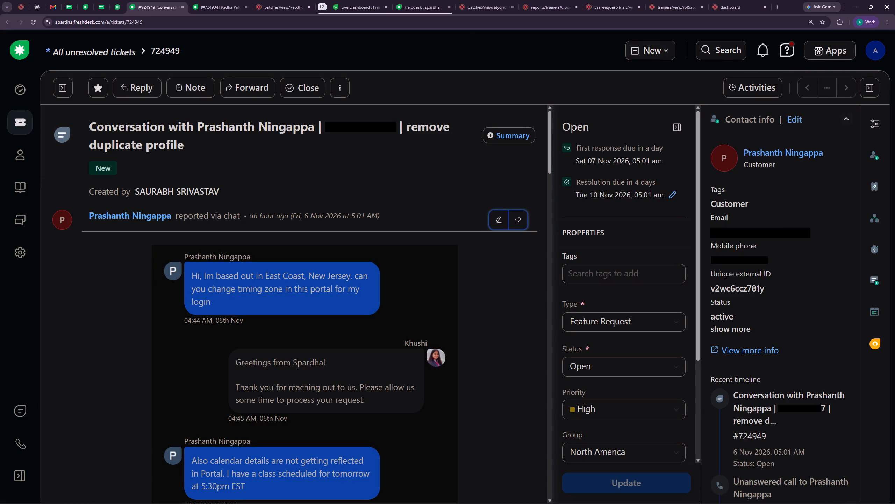
{"action": "scroll", "coordinate": [377, 302], "scroll_direction": "down", "scroll_amount": 3}
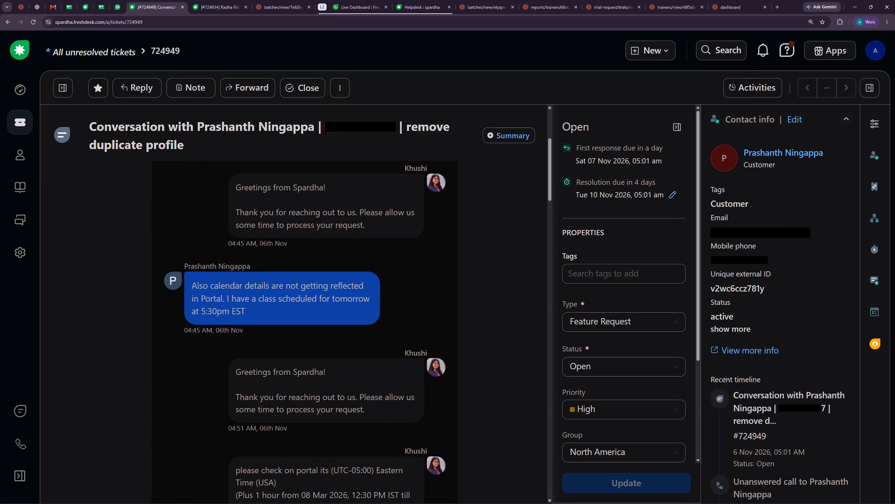
{"action": "scroll", "coordinate": [377, 302], "scroll_direction": "down", "scroll_amount": 2}
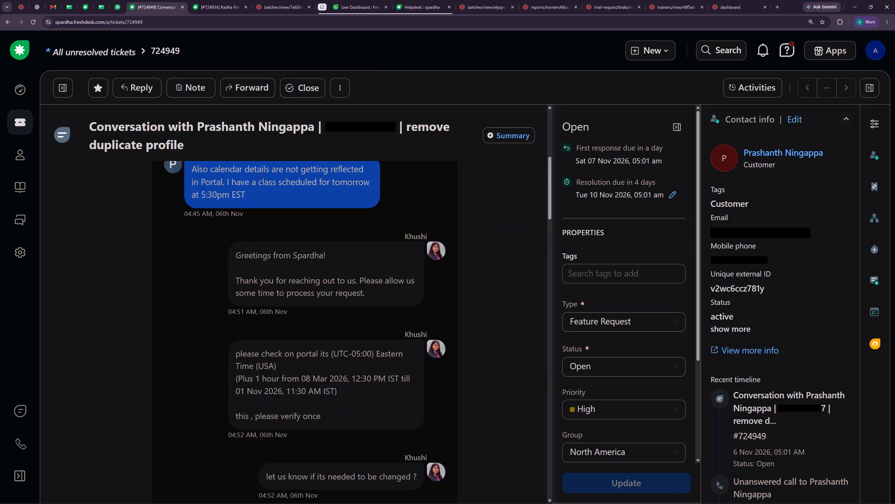
{"action": "scroll", "coordinate": [377, 302], "scroll_direction": "down", "scroll_amount": 2}
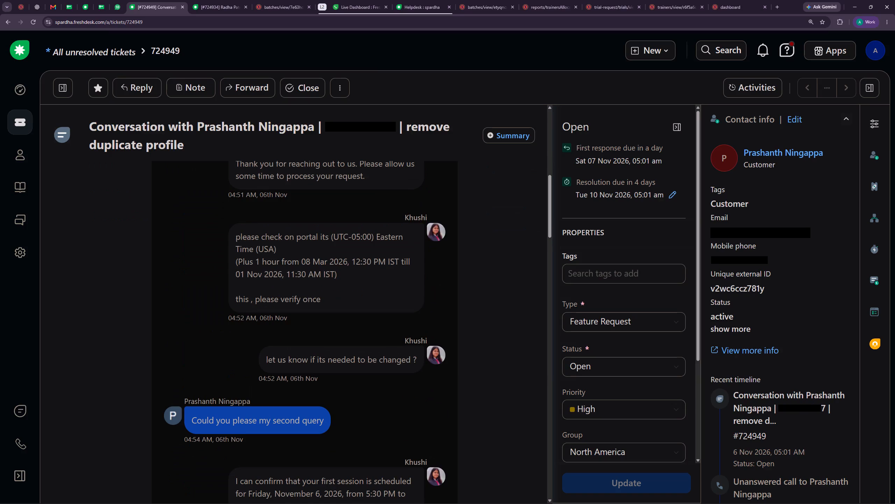
{"action": "scroll", "coordinate": [377, 302], "scroll_direction": "down", "scroll_amount": 1}
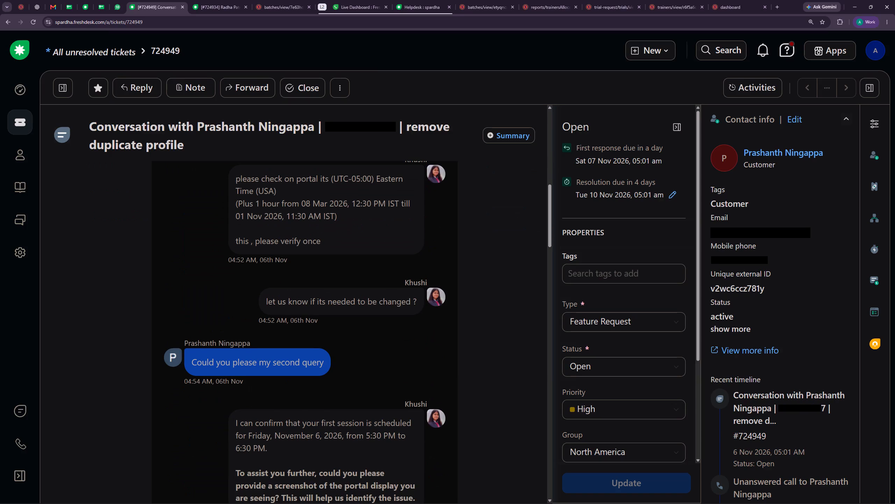
{"action": "scroll", "coordinate": [377, 302], "scroll_direction": "down", "scroll_amount": 3}
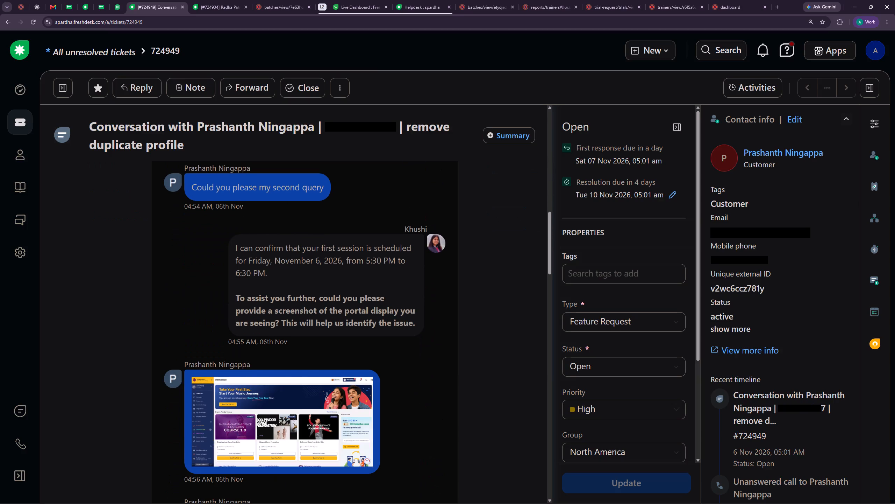
{"action": "scroll", "coordinate": [377, 302], "scroll_direction": "down", "scroll_amount": 4}
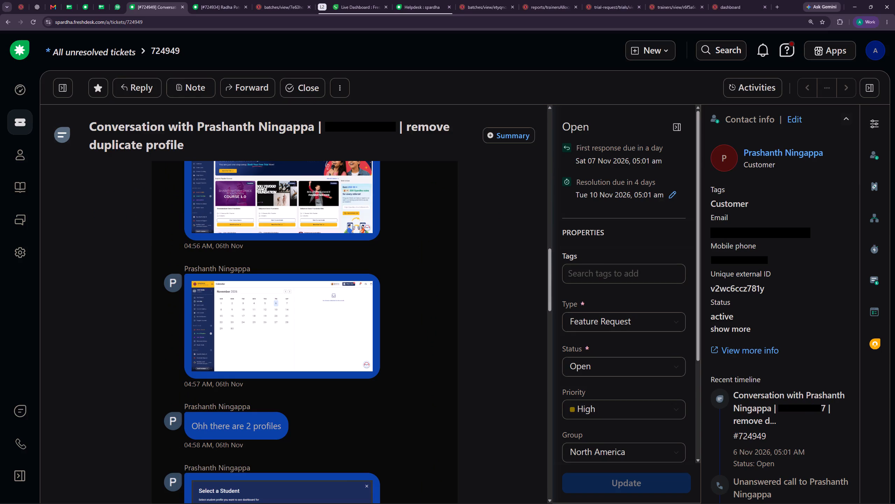
{"action": "scroll", "coordinate": [377, 302], "scroll_direction": "down", "scroll_amount": 2}
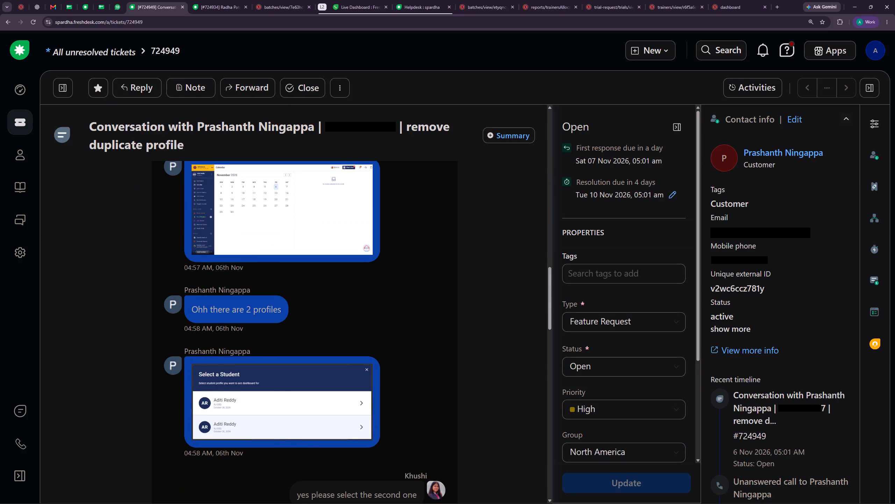
{"action": "scroll", "coordinate": [382, 300], "scroll_direction": "down", "scroll_amount": 2}
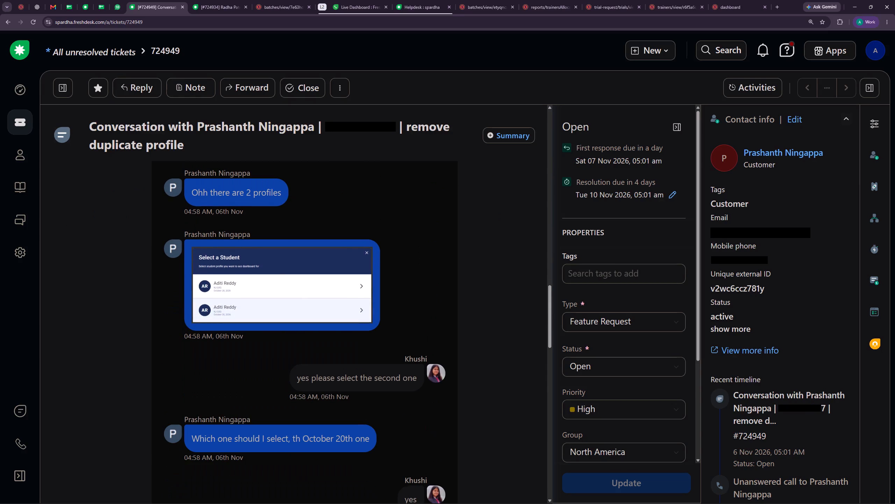
{"action": "scroll", "coordinate": [382, 300], "scroll_direction": "down", "scroll_amount": 3}
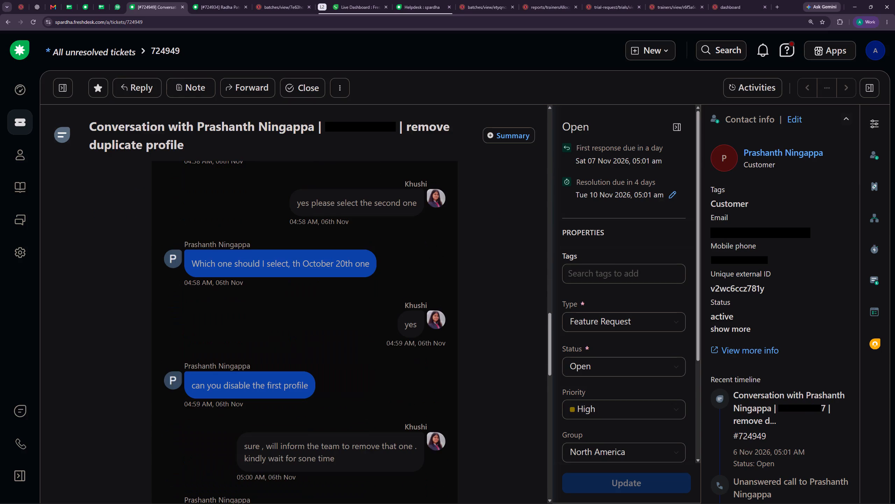
{"action": "scroll", "coordinate": [381, 298], "scroll_direction": "down", "scroll_amount": 1}
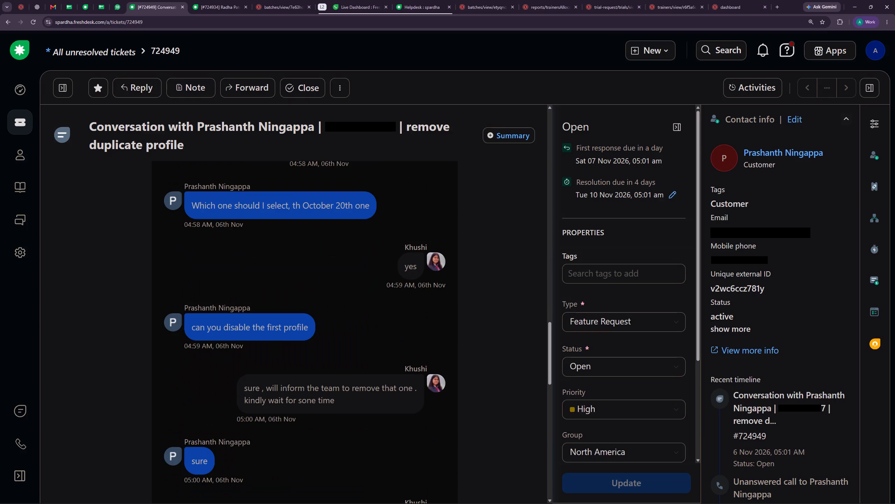
{"action": "scroll", "coordinate": [372, 293], "scroll_direction": "down", "scroll_amount": 3}
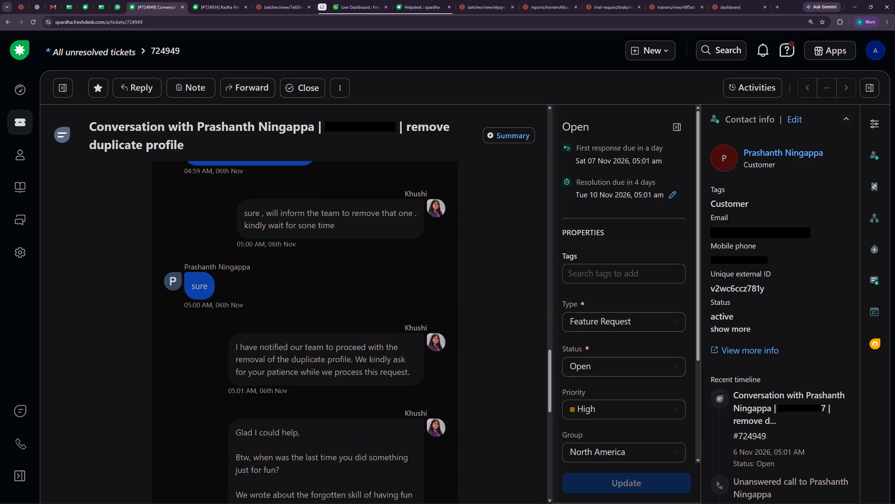
{"action": "scroll", "coordinate": [372, 295], "scroll_direction": "down", "scroll_amount": 10}
{"action": "scroll", "coordinate": [380, 291], "scroll_direction": "up", "scroll_amount": 1}
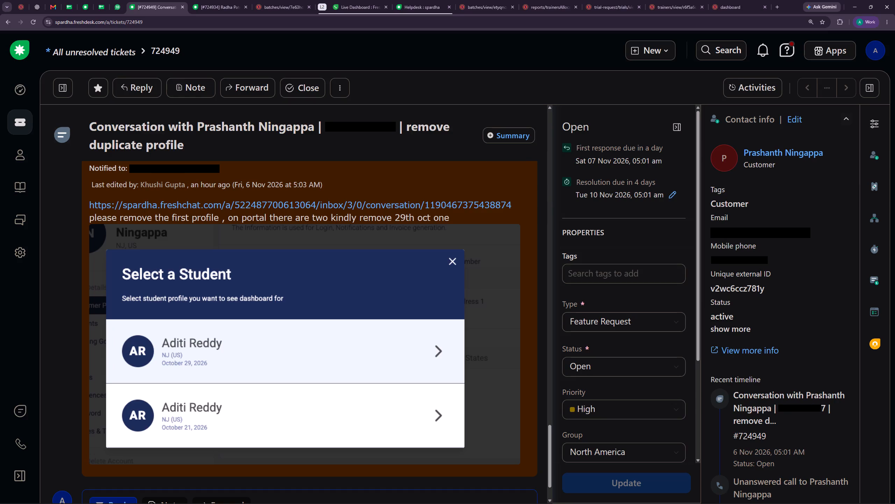
Search the admin portal's batches by family unique number, using the mobile phone copied from ticket 724949, and open the matching Acoustic Guitar batch.
{"action": "left_click_drag", "start_coordinate": [771, 258], "coordinate": [722, 259]}
{"action": "key", "text": "ctrl+c"}
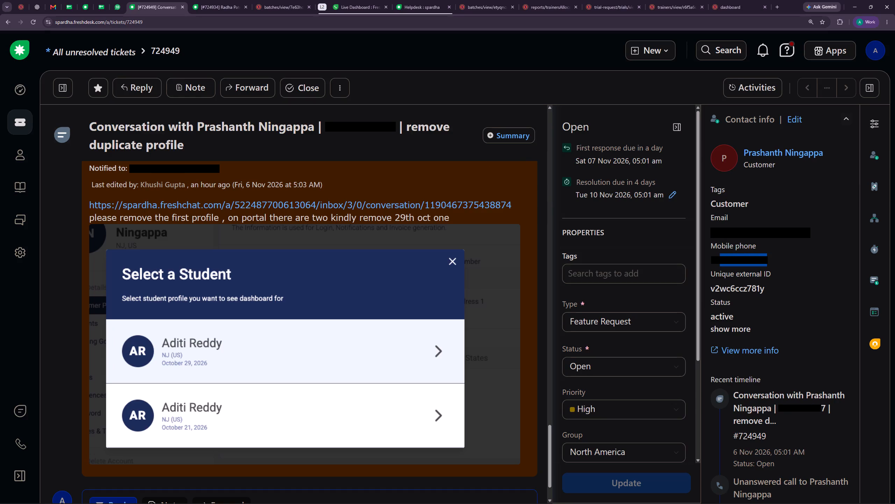
{"action": "left_click", "coordinate": [484, 5]}
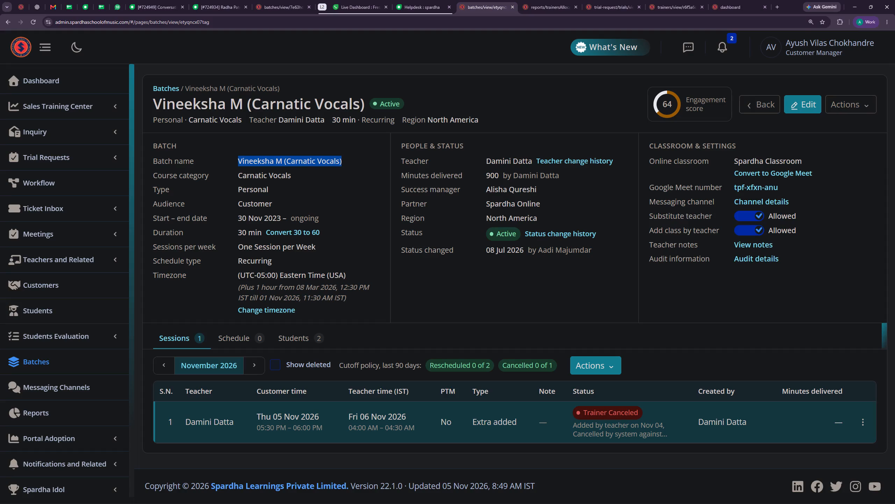
{"action": "left_click", "coordinate": [34, 360]}
{"action": "left_click_drag", "start_coordinate": [469, 136], "coordinate": [323, 136]}
{"action": "key", "text": "ctrl+v"}
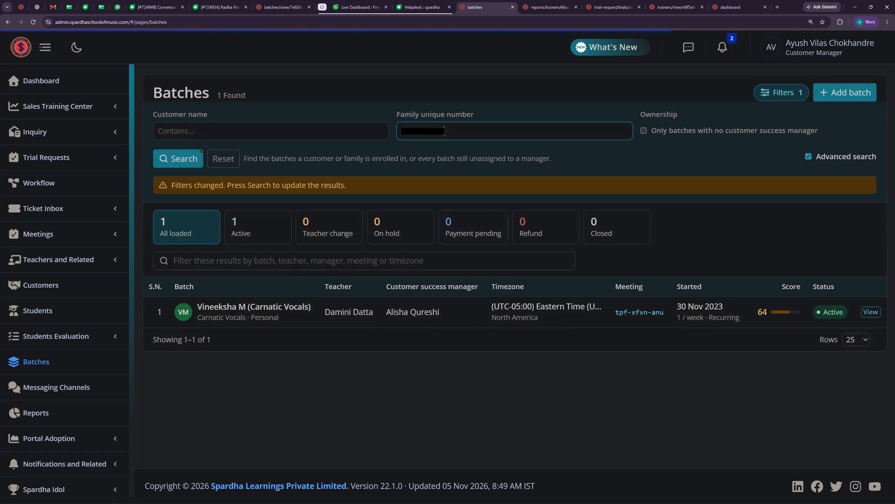
{"action": "left_click", "coordinate": [178, 161]}
{"action": "left_click", "coordinate": [878, 287]}
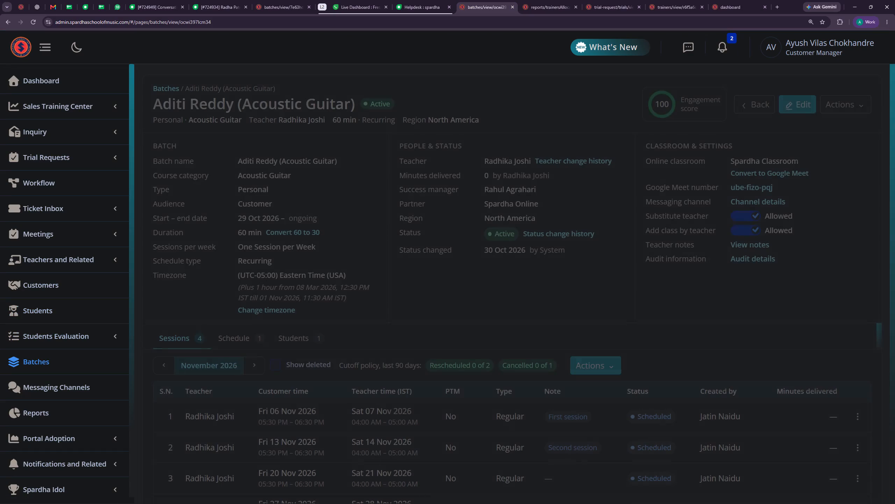
Check the batch's sessions, schedule and students, and open the batchless student enrolled 29 Oct 2026 from the customer's profile.
{"action": "scroll", "coordinate": [357, 286], "scroll_direction": "down", "scroll_amount": 1}
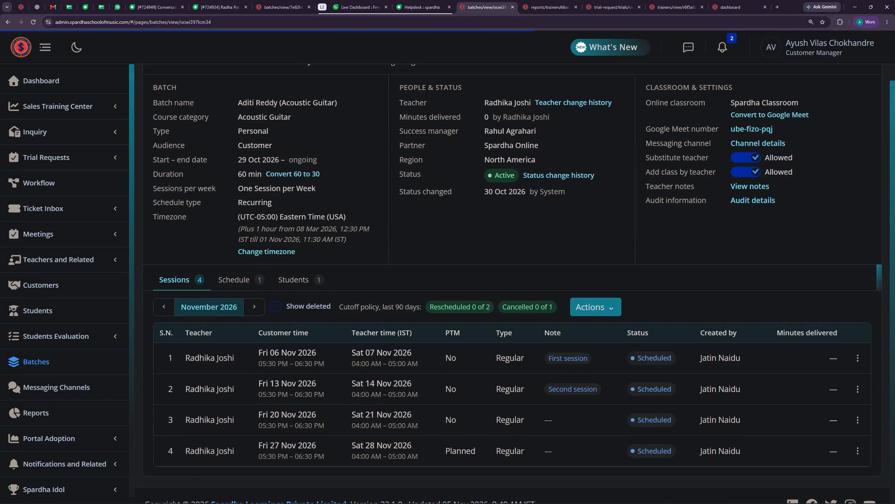
{"action": "left_click", "coordinate": [240, 282]}
{"action": "left_click", "coordinate": [292, 336]}
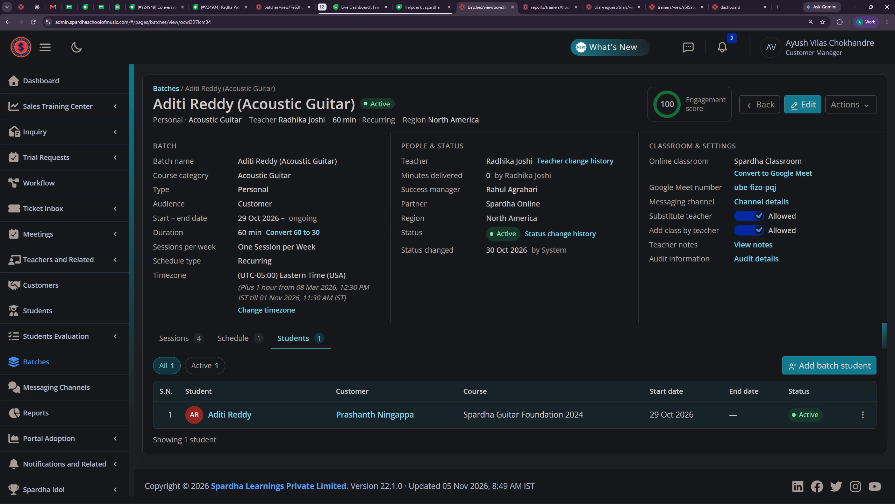
{"action": "left_click", "coordinate": [364, 414]}
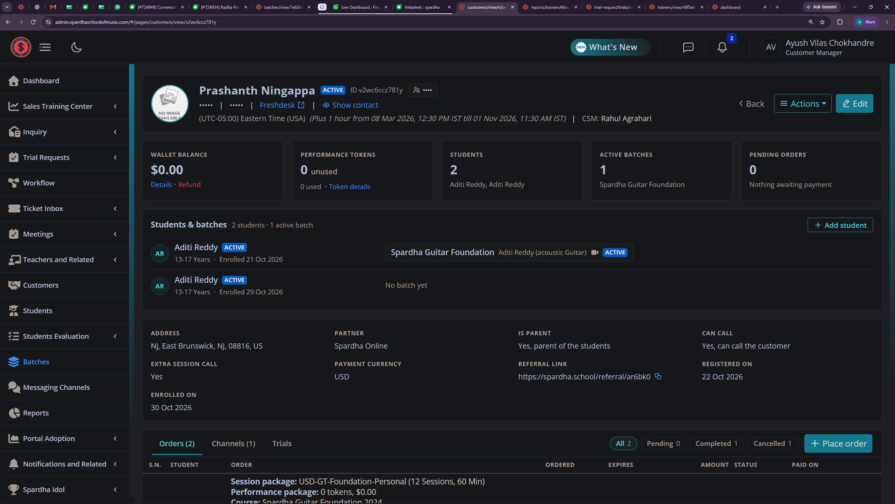
{"action": "left_click", "coordinate": [206, 280]}
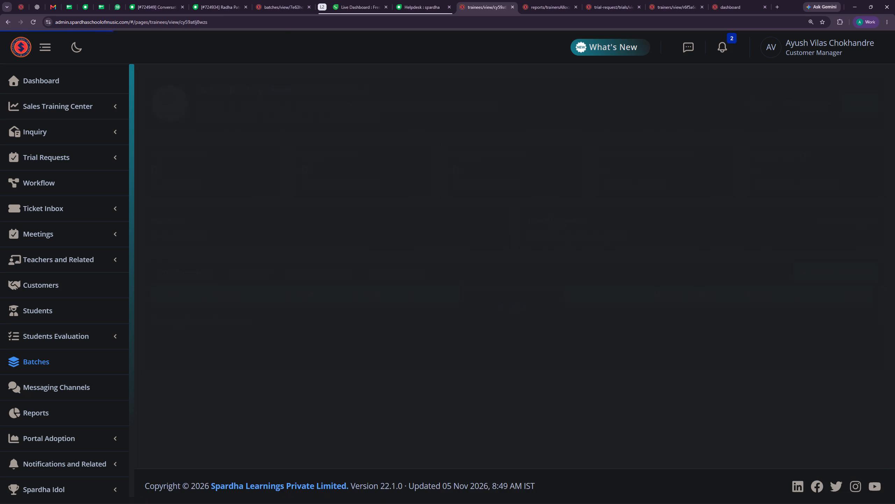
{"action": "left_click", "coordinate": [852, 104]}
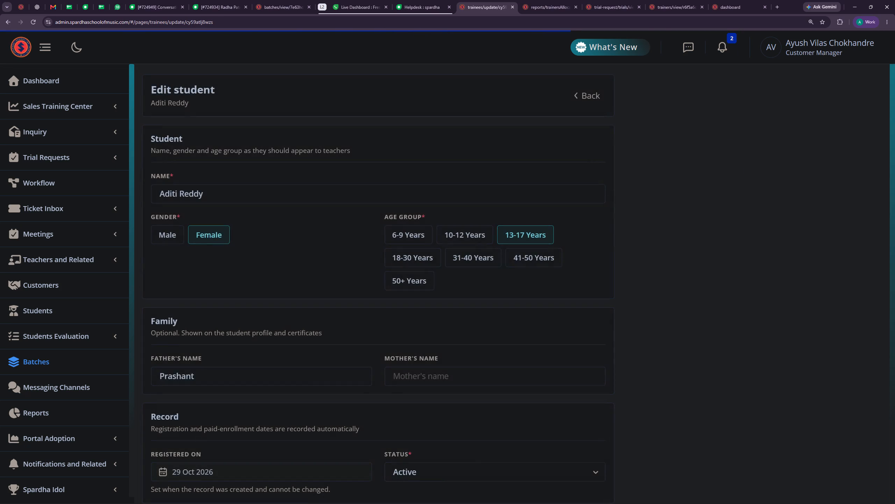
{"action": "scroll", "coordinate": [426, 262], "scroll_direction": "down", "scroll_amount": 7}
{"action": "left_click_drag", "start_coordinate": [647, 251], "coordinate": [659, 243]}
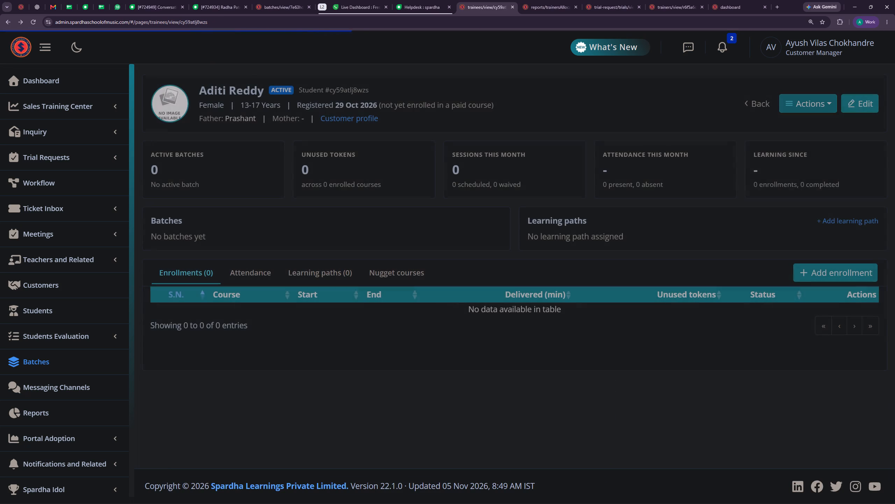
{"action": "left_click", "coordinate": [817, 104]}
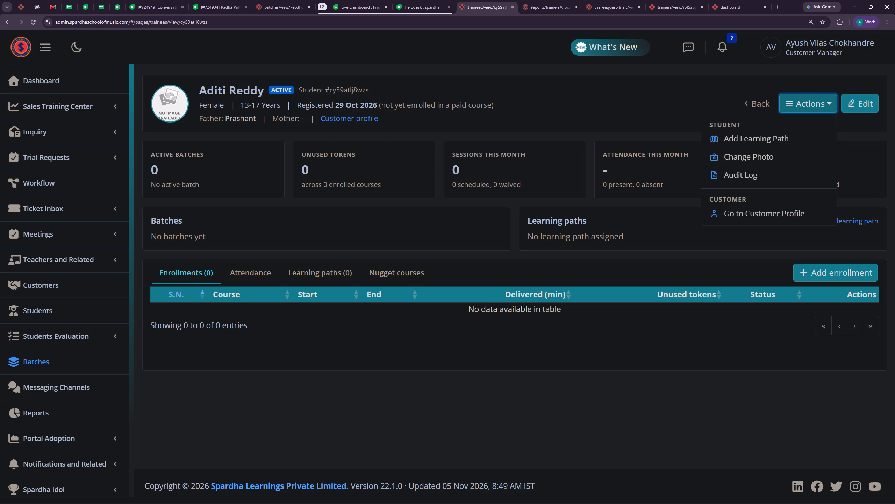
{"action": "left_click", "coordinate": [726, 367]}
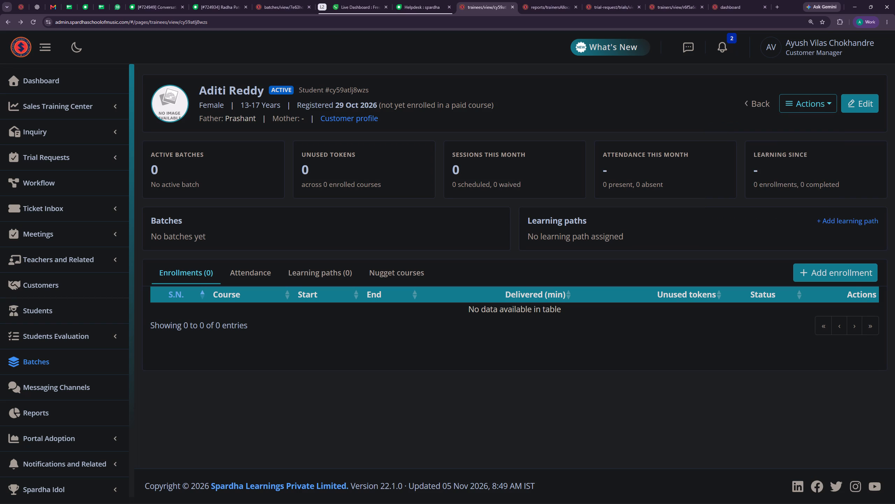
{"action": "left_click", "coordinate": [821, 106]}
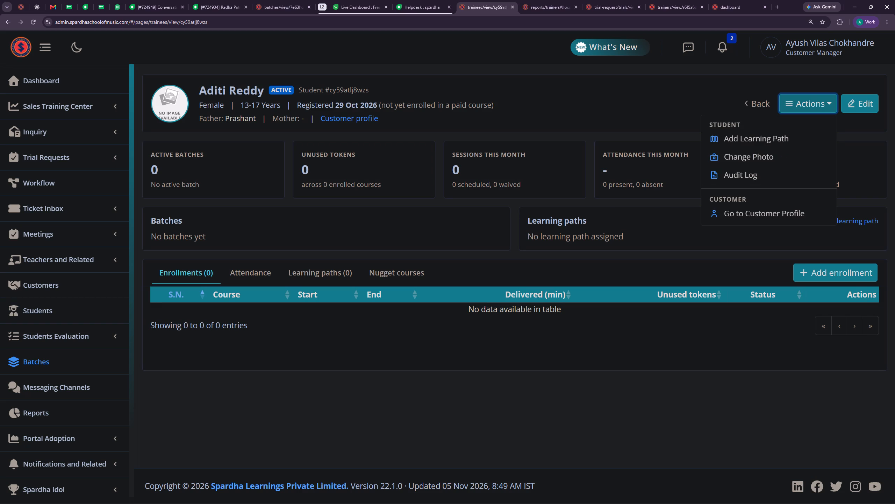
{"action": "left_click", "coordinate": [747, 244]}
Set the status of the duplicate student registered 29 Oct 2026 to Closed and save the student record.
{"action": "left_click", "coordinate": [860, 98]}
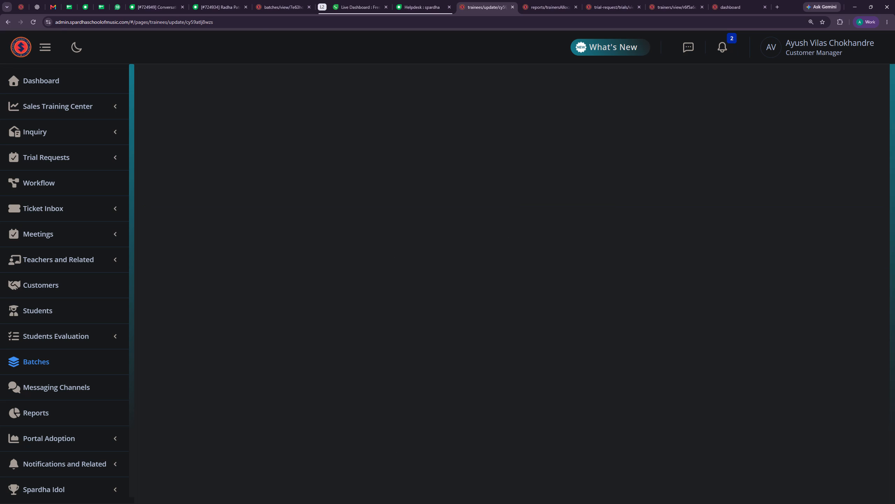
{"action": "scroll", "coordinate": [473, 251], "scroll_direction": "down", "scroll_amount": 5}
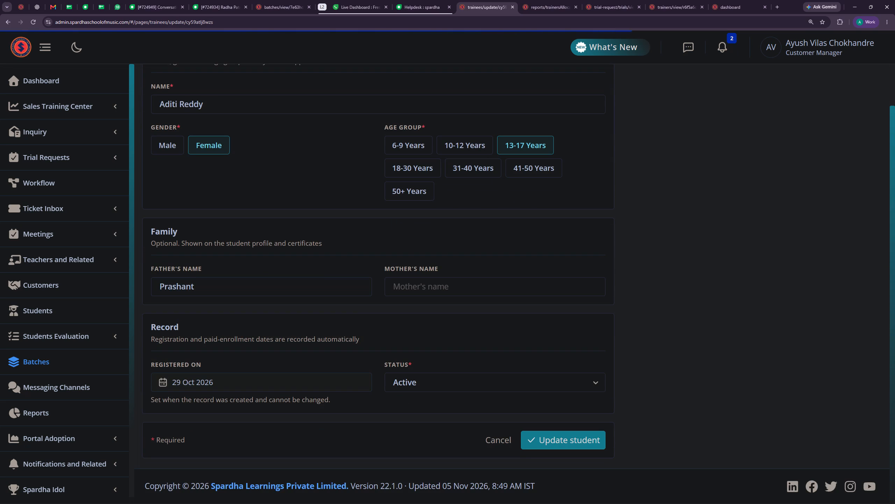
{"action": "left_click", "coordinate": [437, 392]}
{"action": "left_click", "coordinate": [446, 423]}
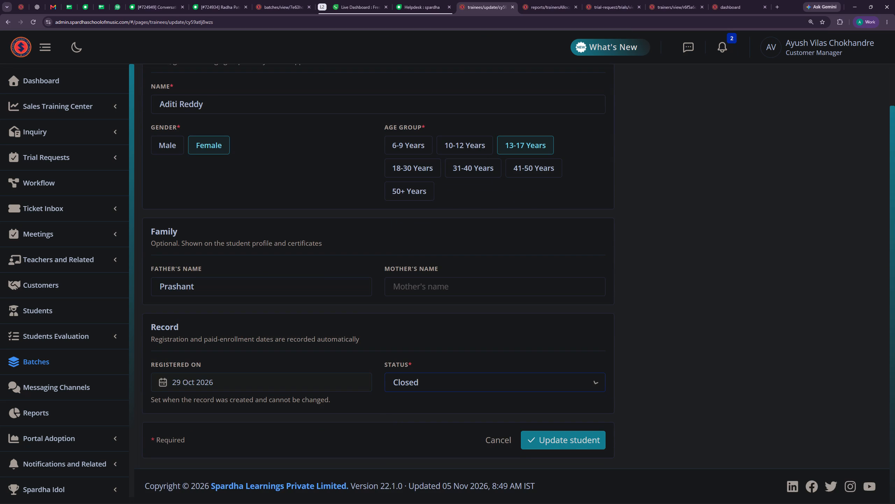
{"action": "left_click", "coordinate": [553, 440]}
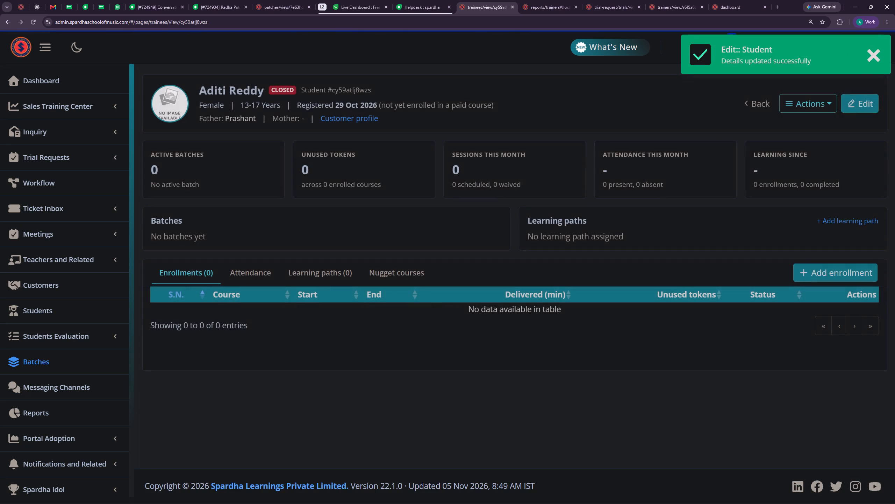
Return to the customer's profile showing both student entries and open Snipping Tool for a screenshot.
{"action": "left_click_drag", "start_coordinate": [601, 314], "coordinate": [609, 313]}
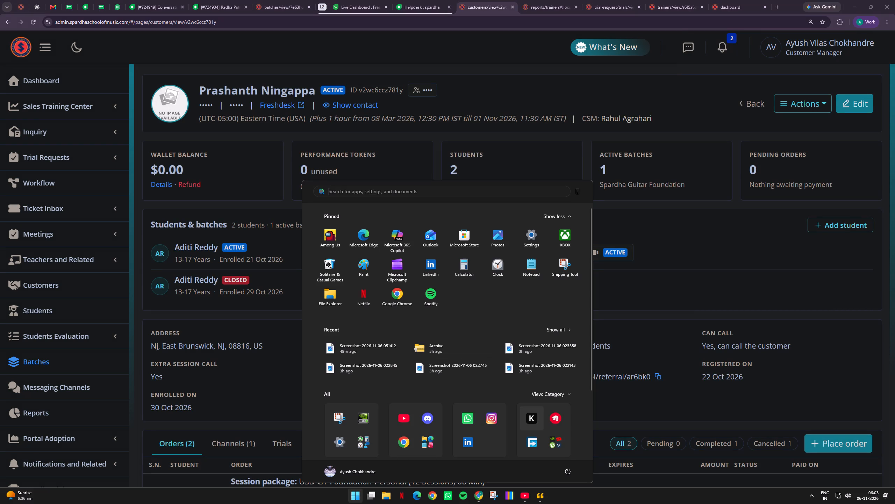
{"action": "left_click", "coordinate": [494, 497]}
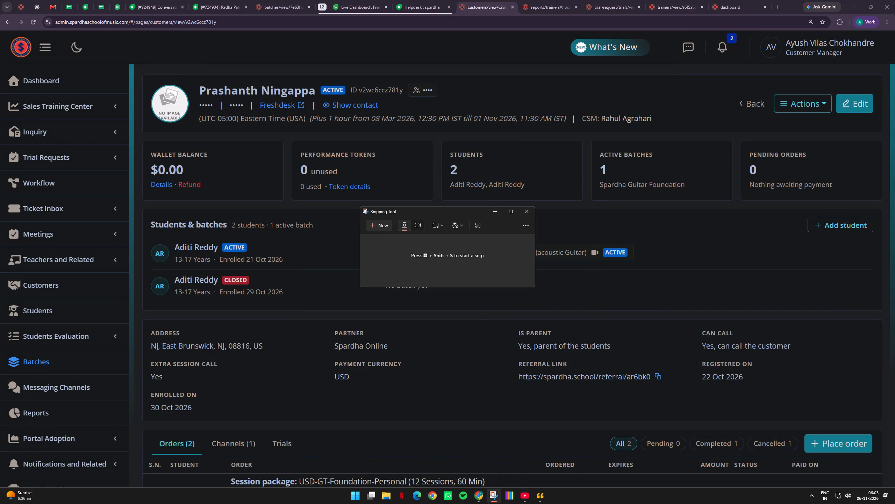
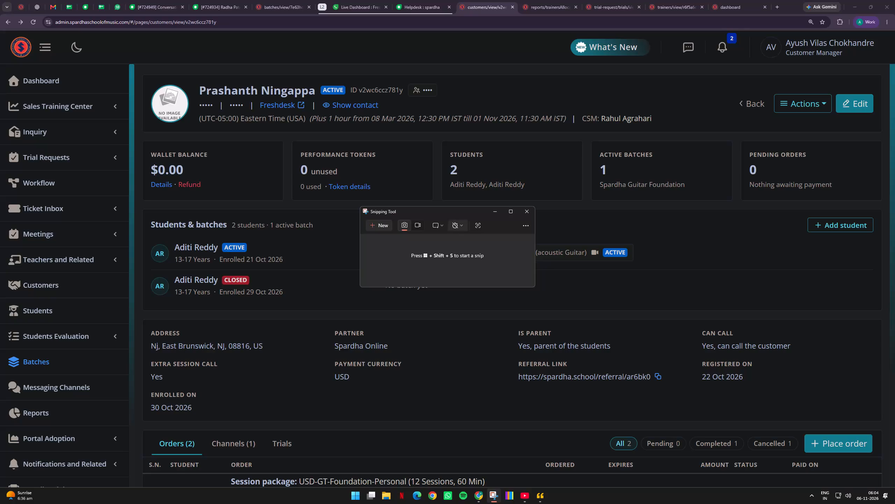
Dismiss Snipping Tool and check the customer's student dashboard through impersonation, closing that dashboard again.
{"action": "left_click", "coordinate": [532, 212]}
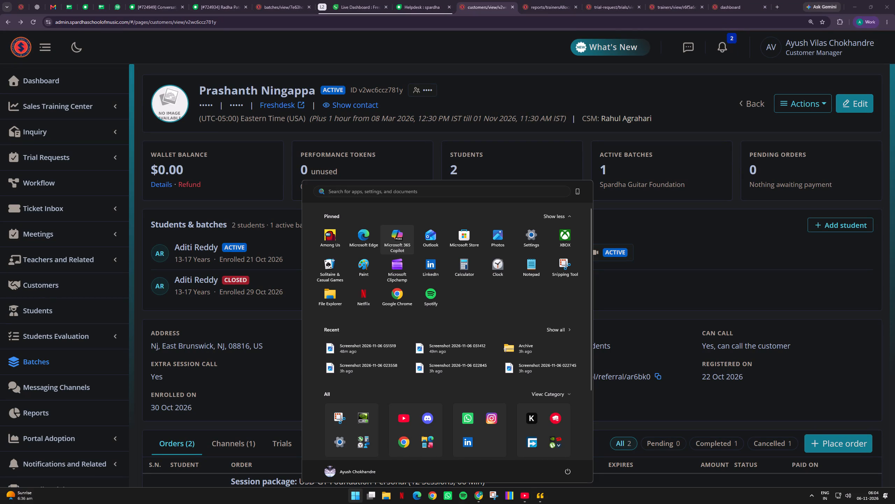
{"action": "left_click", "coordinate": [489, 72]}
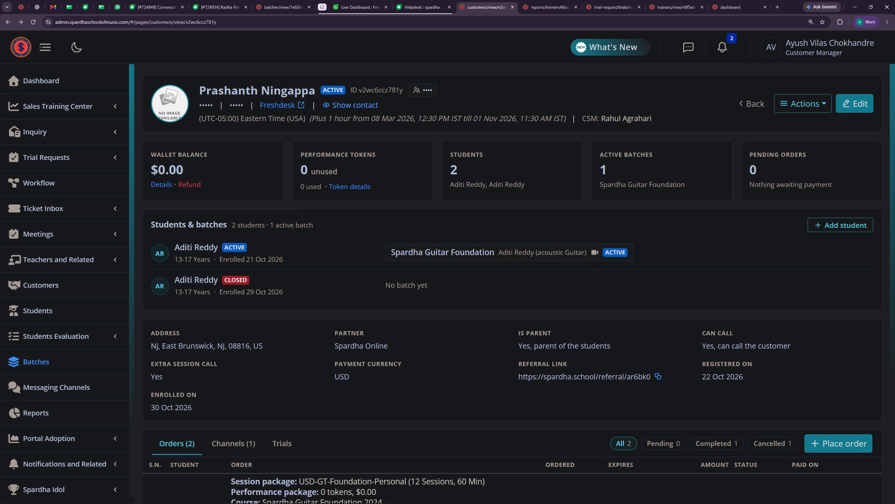
{"action": "left_click", "coordinate": [810, 103]}
{"action": "left_click", "coordinate": [761, 157]}
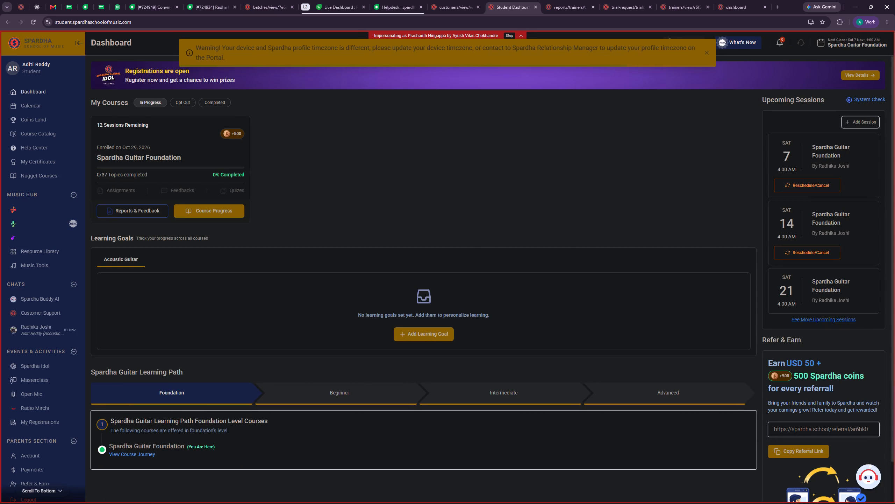
{"action": "left_click", "coordinate": [536, 6]}
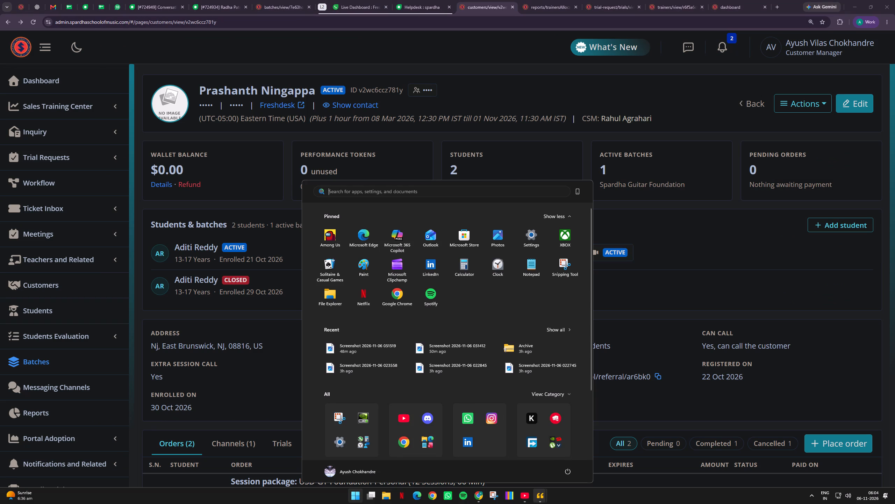
Capture the customer's profile from its header through the address details with Snipping Tool, copy the screenshot and close the tool.
{"action": "left_click", "coordinate": [494, 496]}
{"action": "left_click_drag", "start_coordinate": [380, 225], "coordinate": [373, 225]}
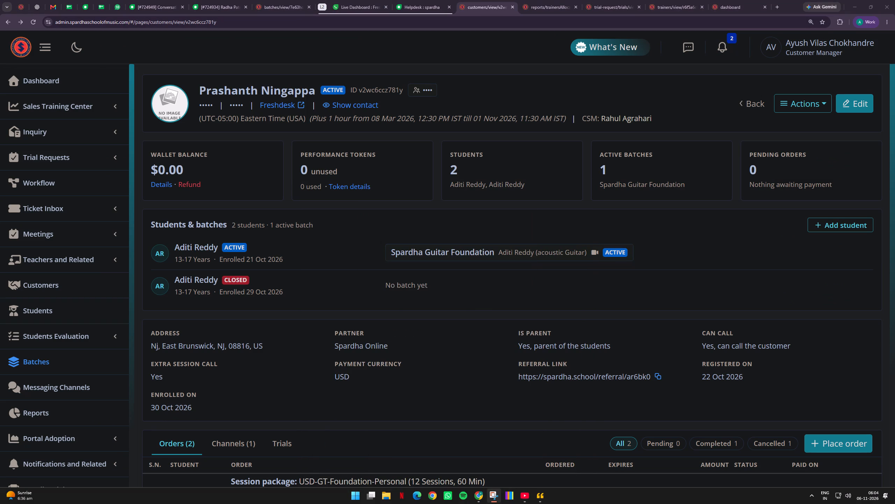
{"action": "left_click_drag", "start_coordinate": [373, 225], "coordinate": [374, 225]}
{"action": "left_click_drag", "start_coordinate": [139, 69], "coordinate": [876, 405]}
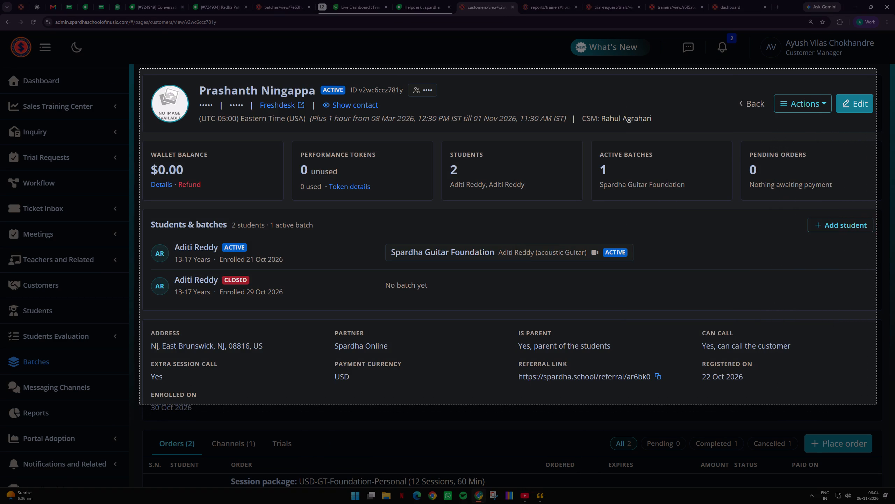
{"action": "left_click_drag", "start_coordinate": [876, 405], "coordinate": [887, 404]}
{"action": "left_click", "coordinate": [736, 226]}
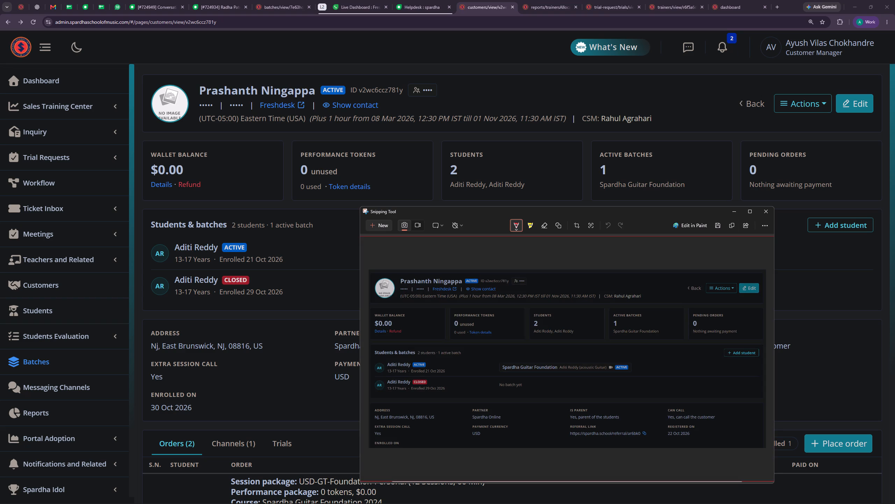
{"action": "left_click", "coordinate": [761, 211]}
Close the browser tabs for ticket 724934 and its Piano batch.
{"action": "left_click", "coordinate": [423, 0]}
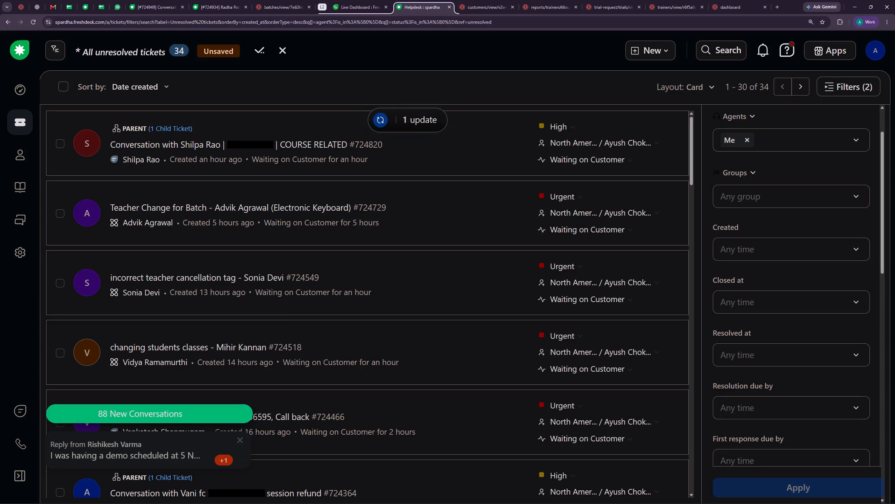
{"action": "left_click", "coordinate": [278, 0]}
{"action": "left_click", "coordinate": [226, 0]}
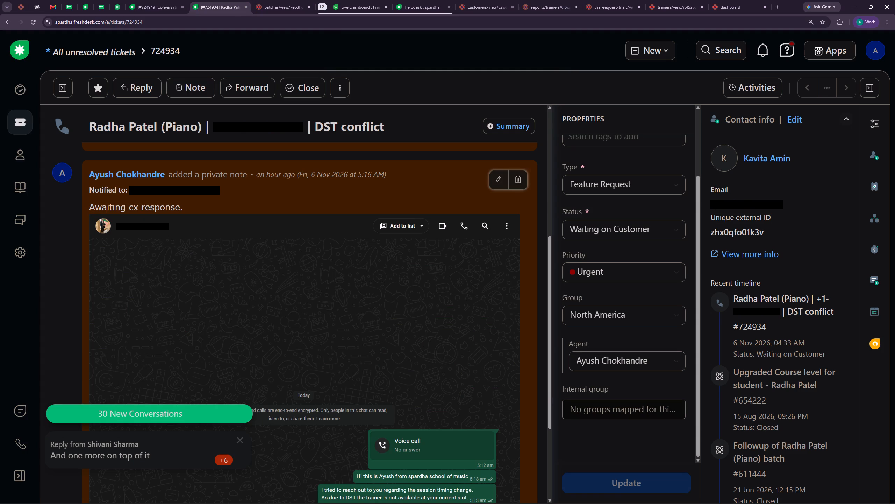
{"action": "left_click", "coordinate": [135, 0]}
{"action": "left_click", "coordinate": [244, 442]}
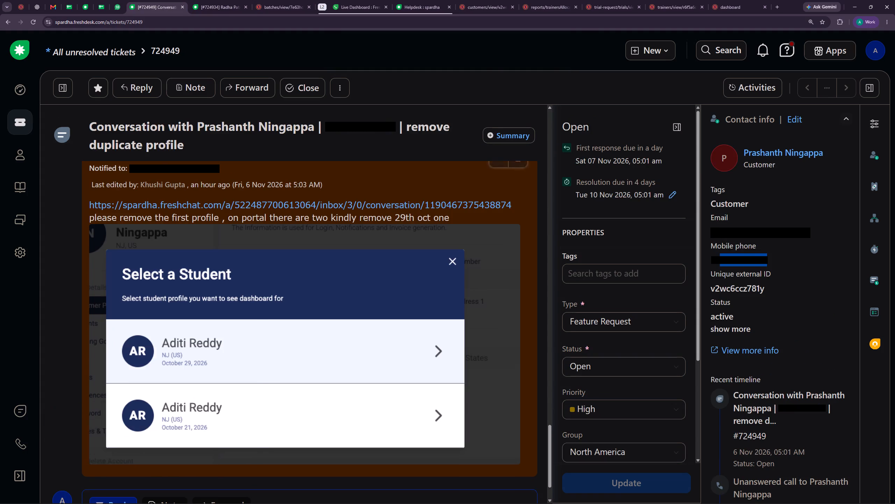
{"action": "scroll", "coordinate": [255, 422], "scroll_direction": "down", "scroll_amount": 5}
{"action": "left_click", "coordinate": [223, 0]}
{"action": "left_click", "coordinate": [247, 6]}
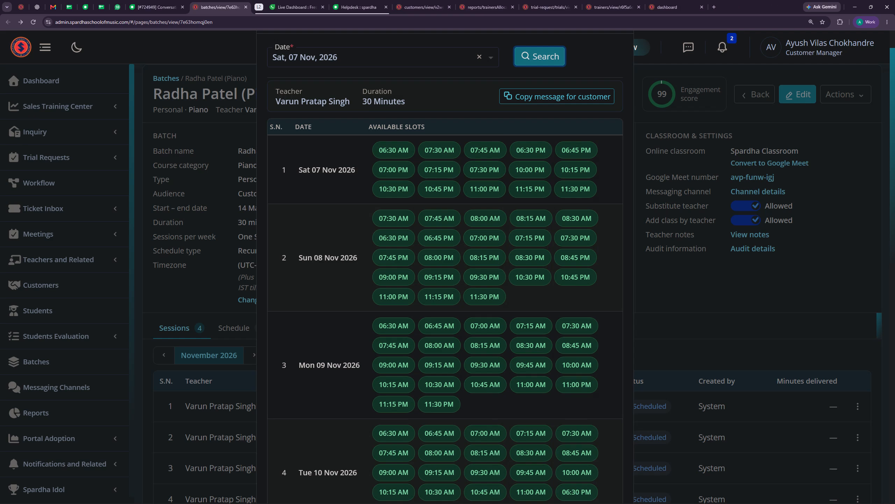
{"action": "left_click", "coordinate": [211, 5]}
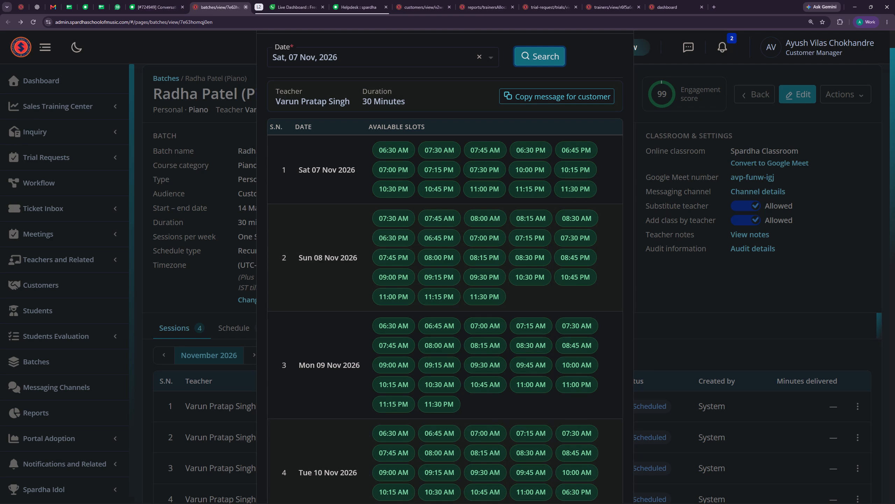
{"action": "left_click", "coordinate": [245, 6]}
{"action": "left_click", "coordinate": [159, 5]}
{"action": "scroll", "coordinate": [212, 305], "scroll_direction": "down", "scroll_amount": 5}
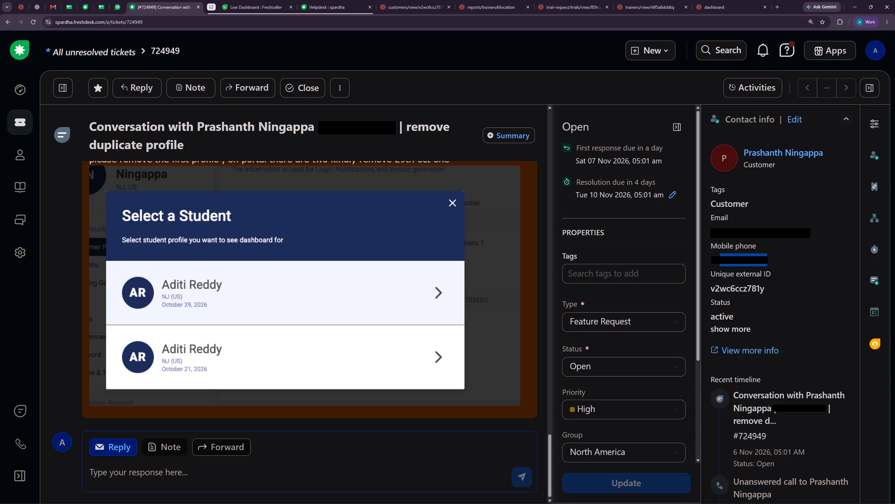
{"action": "left_click", "coordinate": [172, 451]}
{"action": "key", "text": "ctrl+v"}
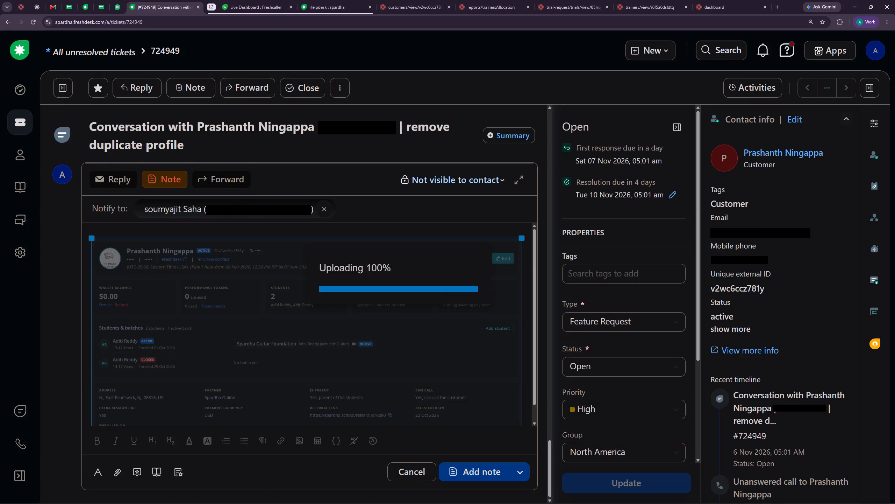
{"action": "left_click", "coordinate": [323, 209]}
Set the status of ticket 724949 to Closed in its properties.
{"action": "scroll", "coordinate": [645, 381], "scroll_direction": "down", "scroll_amount": 7}
{"action": "left_click", "coordinate": [620, 358]}
{"action": "left_click", "coordinate": [621, 207]}
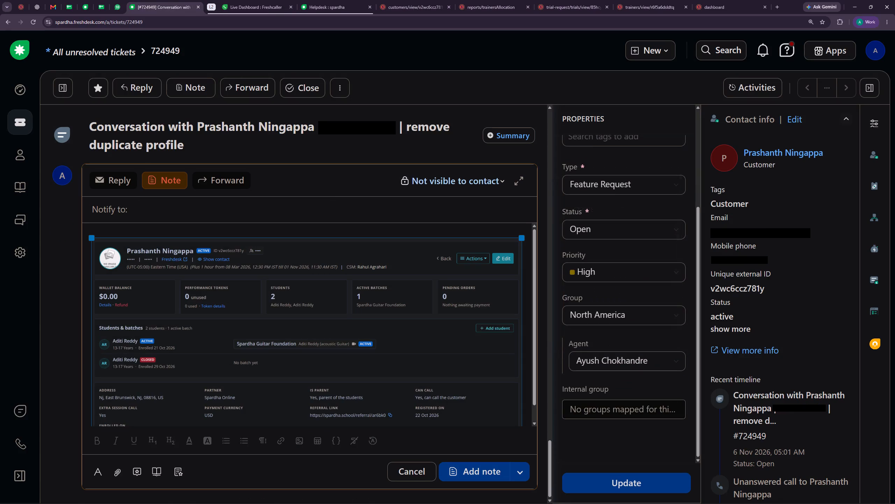
{"action": "left_click", "coordinate": [641, 242]}
{"action": "left_click", "coordinate": [633, 217]}
{"action": "left_click", "coordinate": [623, 221]}
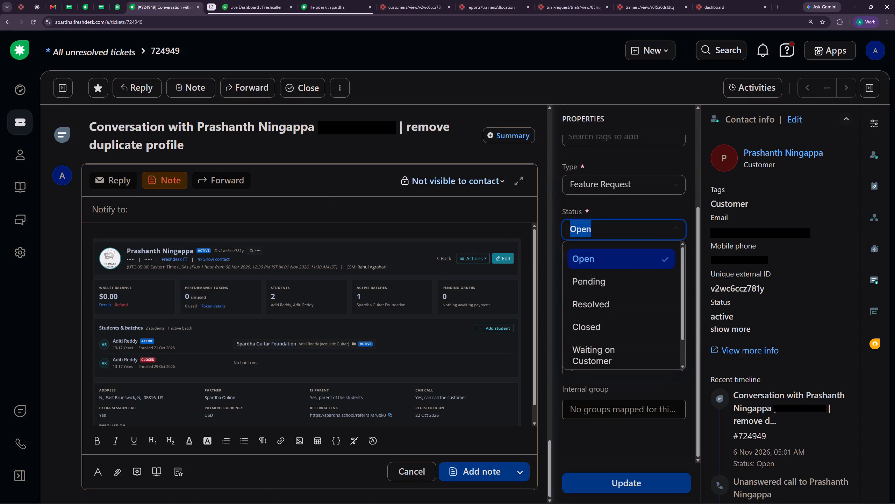
{"action": "left_click", "coordinate": [604, 323]}
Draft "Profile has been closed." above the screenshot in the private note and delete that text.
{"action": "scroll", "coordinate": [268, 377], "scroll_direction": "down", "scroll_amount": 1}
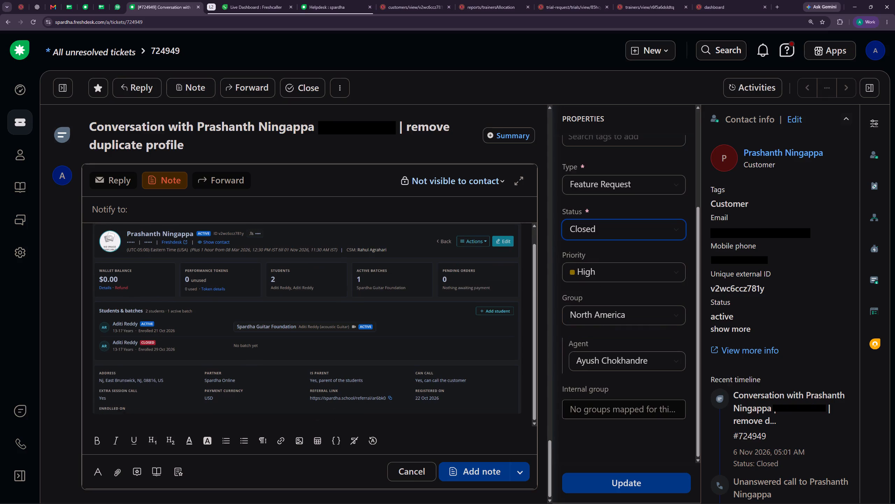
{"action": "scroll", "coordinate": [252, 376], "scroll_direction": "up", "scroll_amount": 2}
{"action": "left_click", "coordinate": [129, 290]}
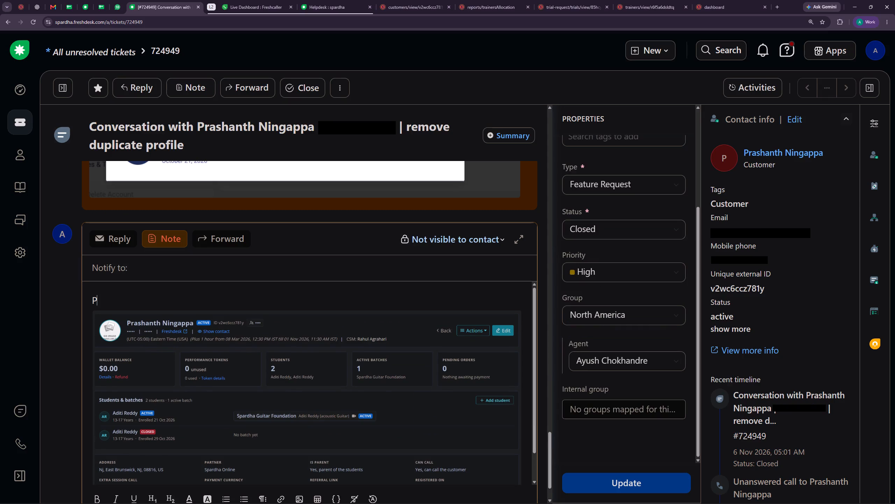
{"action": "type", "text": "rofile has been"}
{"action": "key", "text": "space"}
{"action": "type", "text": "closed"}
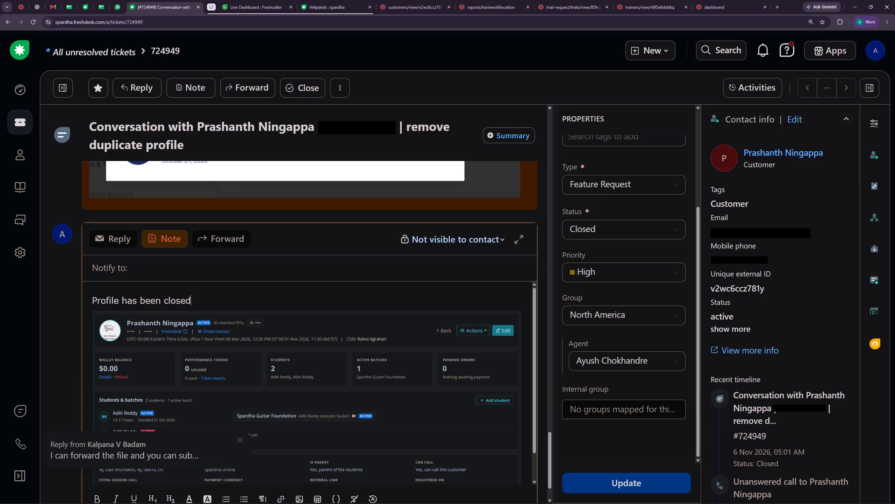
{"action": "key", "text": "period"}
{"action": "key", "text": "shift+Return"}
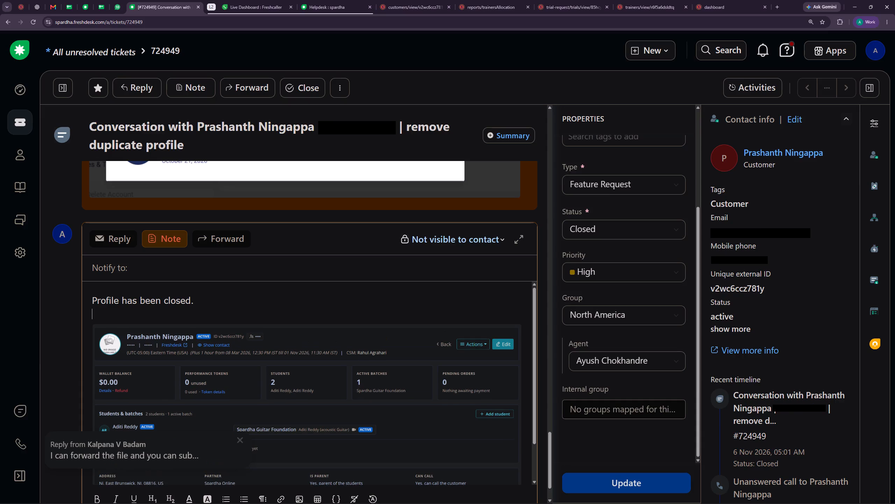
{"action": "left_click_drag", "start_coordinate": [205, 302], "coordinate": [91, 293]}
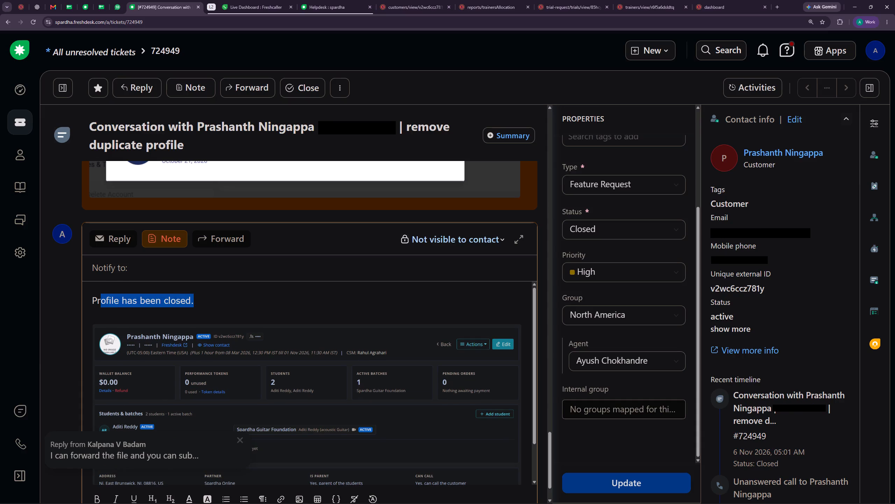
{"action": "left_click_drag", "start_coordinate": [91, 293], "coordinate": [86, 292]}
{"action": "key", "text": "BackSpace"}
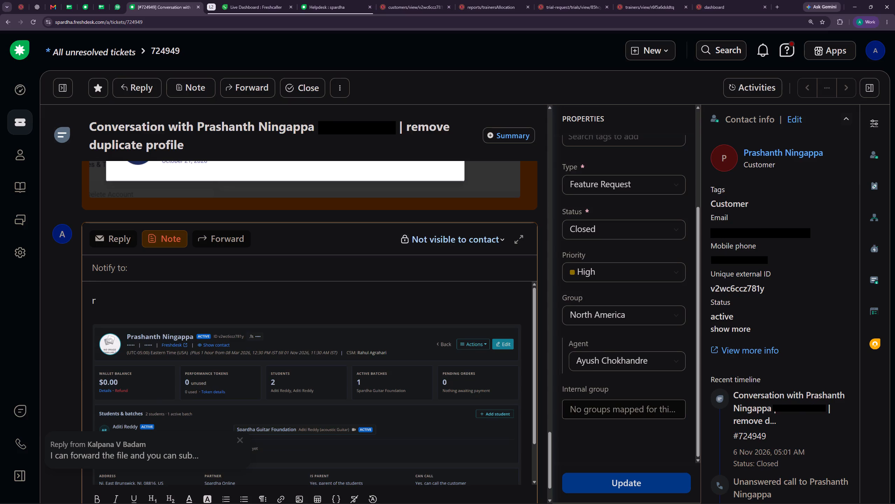
Write "Resloved." and, on the following line, "Closing the ticket." above the screenshot in the private note.
{"action": "key", "text": "BackSpace"}
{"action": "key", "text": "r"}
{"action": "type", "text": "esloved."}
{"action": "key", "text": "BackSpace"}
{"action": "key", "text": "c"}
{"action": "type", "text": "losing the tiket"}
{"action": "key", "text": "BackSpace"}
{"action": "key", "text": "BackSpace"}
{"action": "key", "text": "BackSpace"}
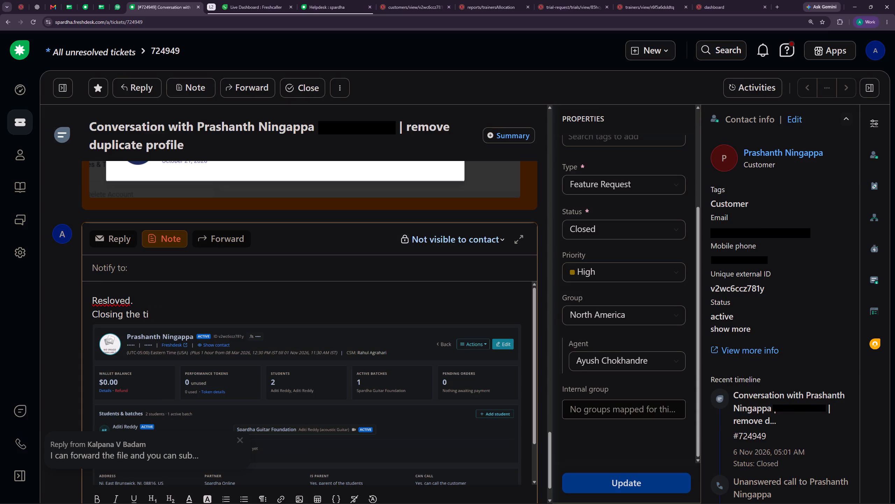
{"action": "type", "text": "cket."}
Add the private note to ticket 724949 and save the ticket's updated properties.
{"action": "scroll", "coordinate": [307, 391], "scroll_direction": "down", "scroll_amount": 6}
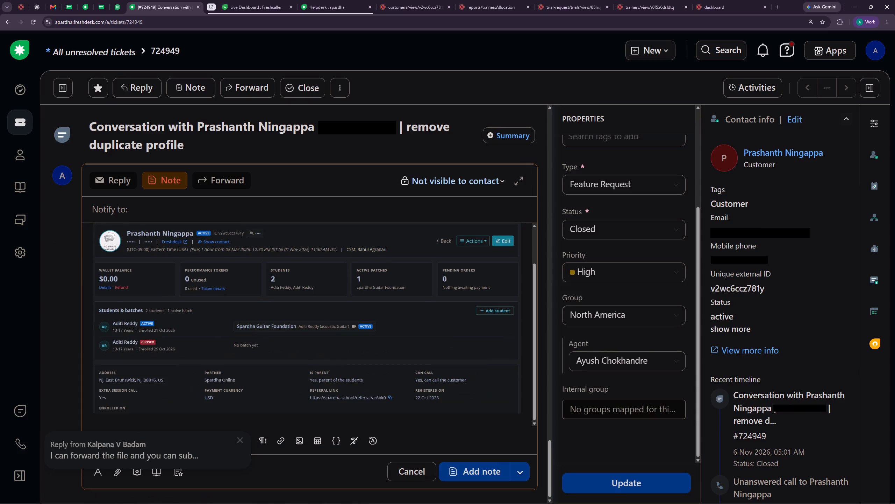
{"action": "left_click", "coordinate": [458, 475]}
{"action": "left_click", "coordinate": [616, 484]}
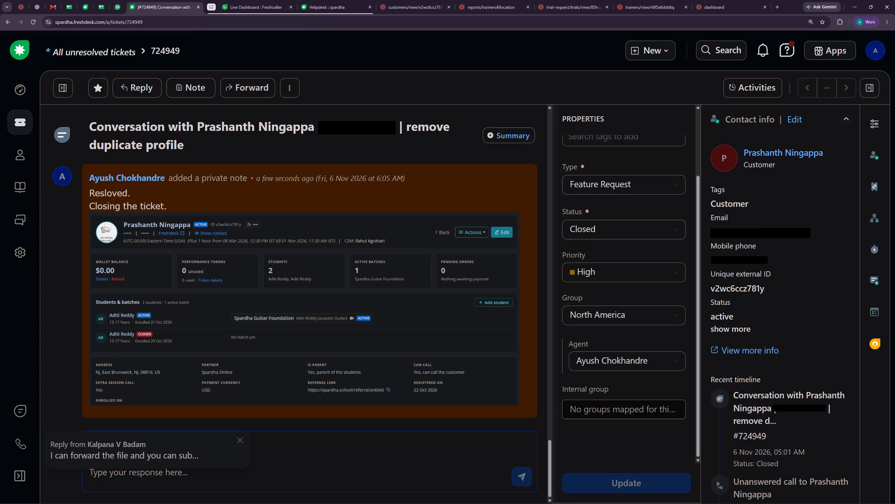
Leave ticket 724949, open ticket 724954 from the NA-Support/Experience/Delivery chat space, and read its refund conversation and private note.
{"action": "left_click", "coordinate": [199, 7]}
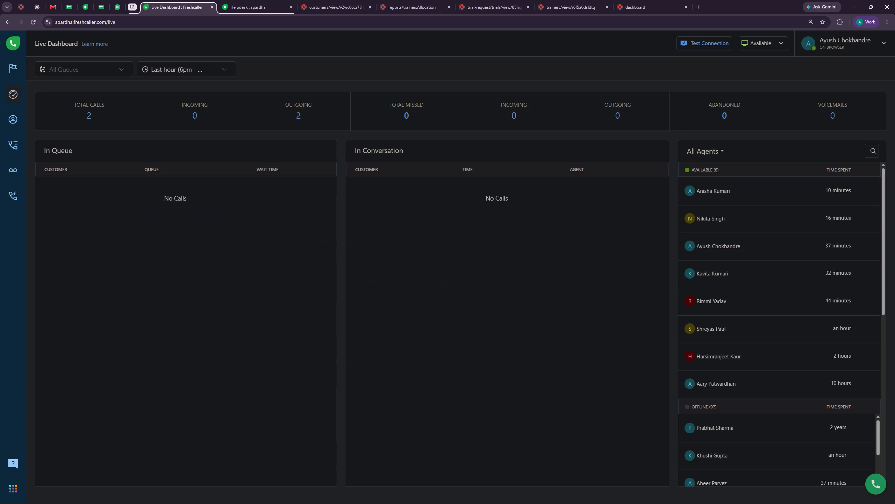
{"action": "left_click", "coordinate": [50, 1]}
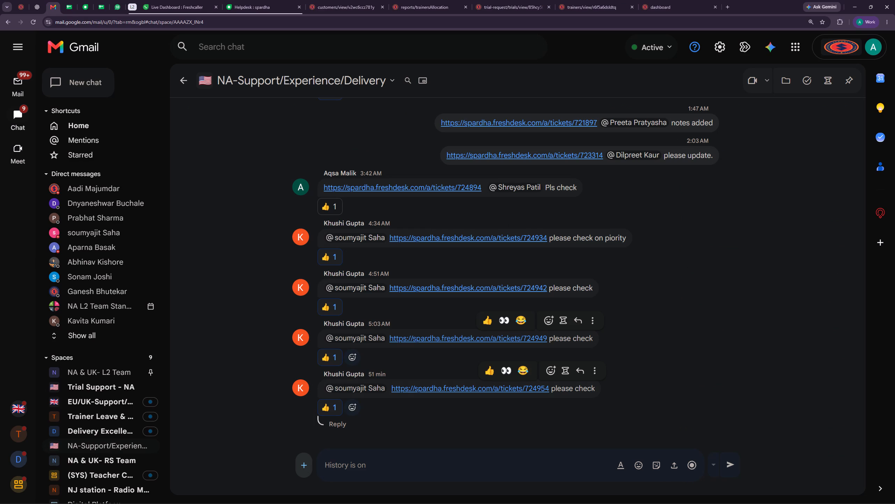
{"action": "left_click", "coordinate": [446, 389]}
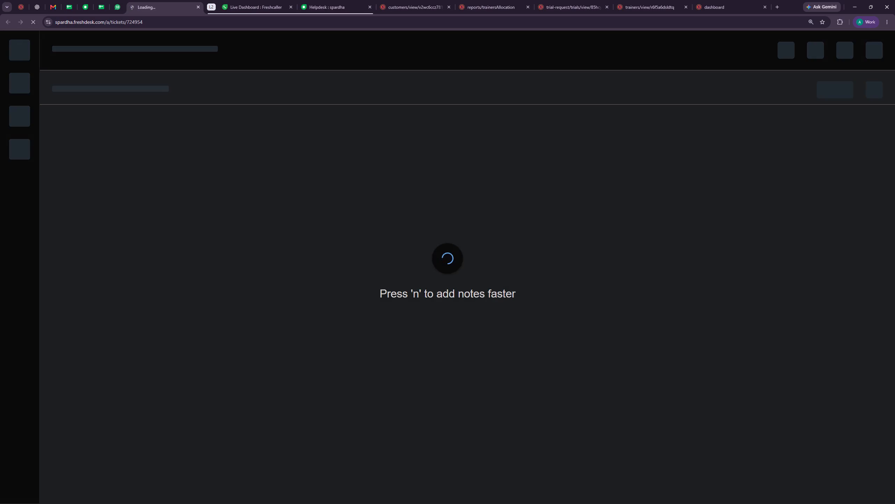
{"action": "scroll", "coordinate": [389, 274], "scroll_direction": "down", "scroll_amount": 14}
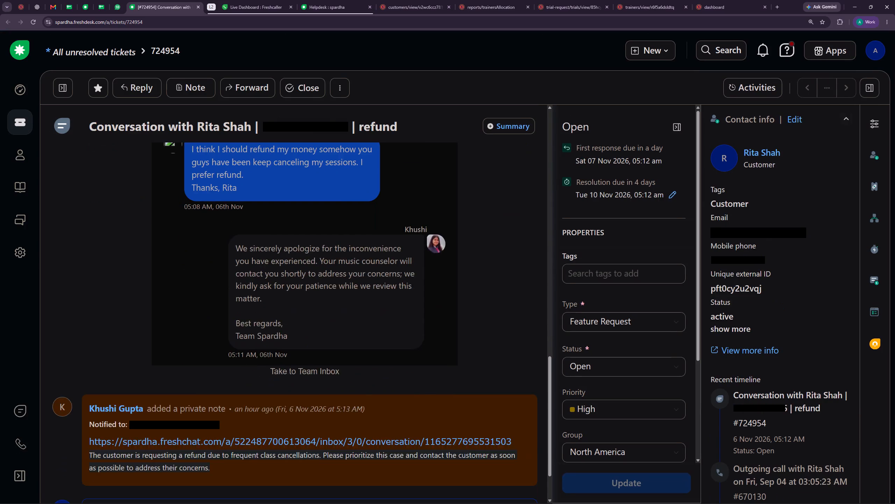
{"action": "scroll", "coordinate": [390, 279], "scroll_direction": "up", "scroll_amount": 1}
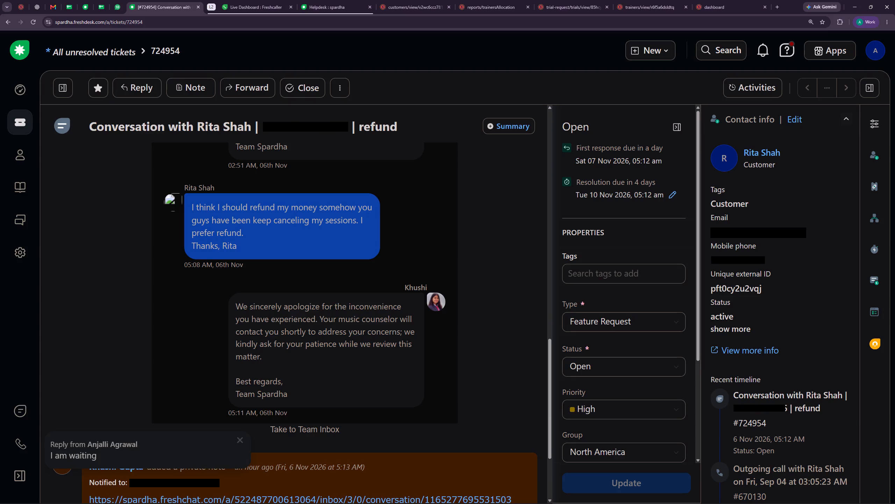
{"action": "scroll", "coordinate": [374, 266], "scroll_direction": "down", "scroll_amount": 2}
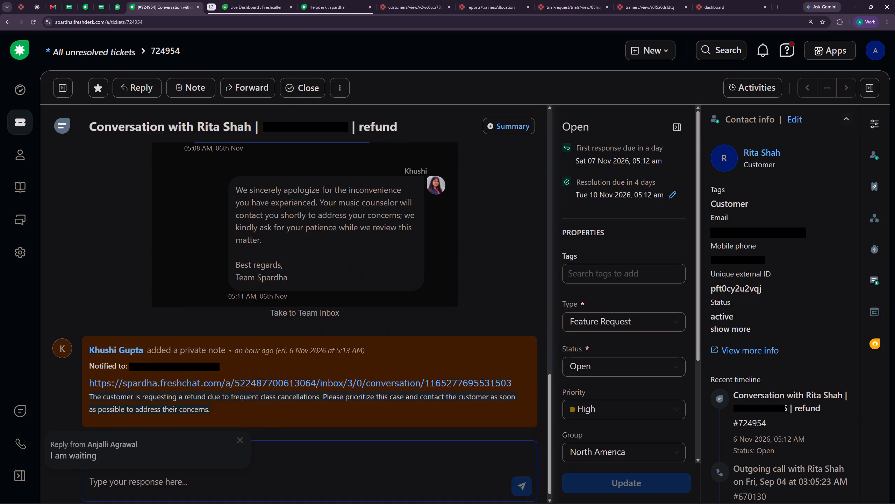
{"action": "left_click", "coordinate": [240, 440]}
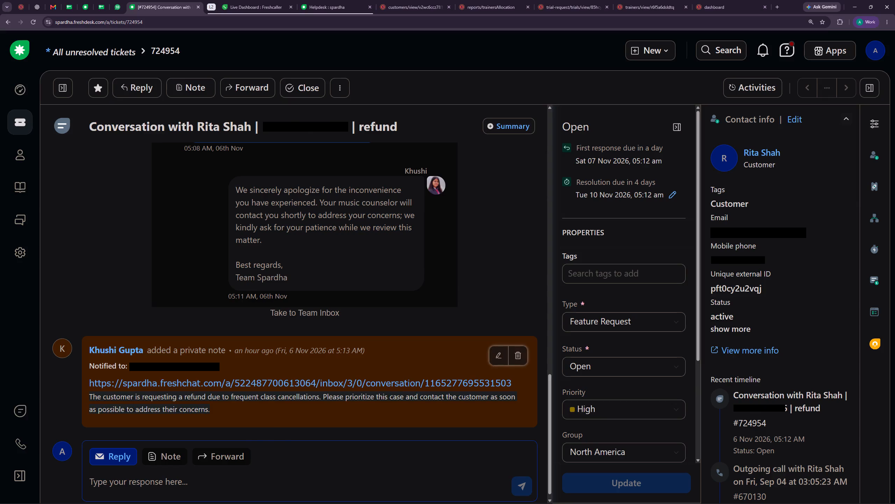
{"action": "scroll", "coordinate": [387, 340], "scroll_direction": "up", "scroll_amount": 2}
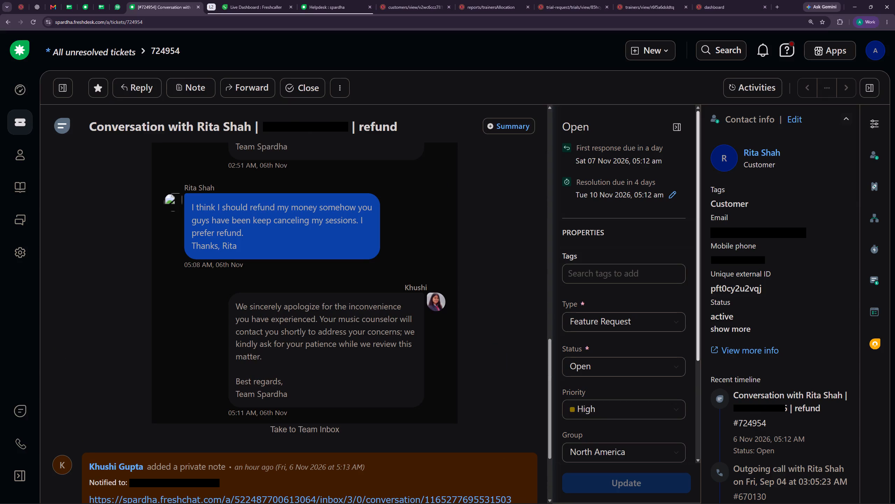
{"action": "left_click_drag", "start_coordinate": [776, 257], "coordinate": [719, 258]}
{"action": "key", "text": "ctrl+c"}
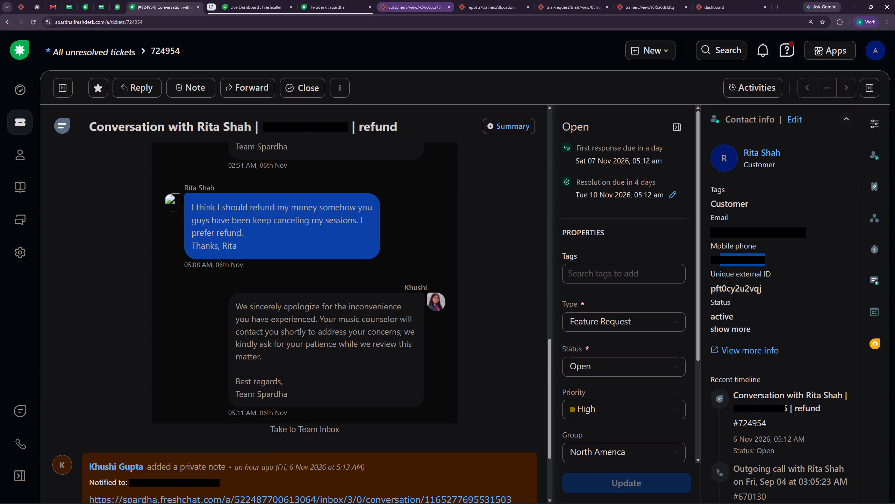
{"action": "left_click", "coordinate": [414, 2]}
{"action": "left_click_drag", "start_coordinate": [398, 154], "coordinate": [374, 209]}
{"action": "left_click", "coordinate": [39, 364]}
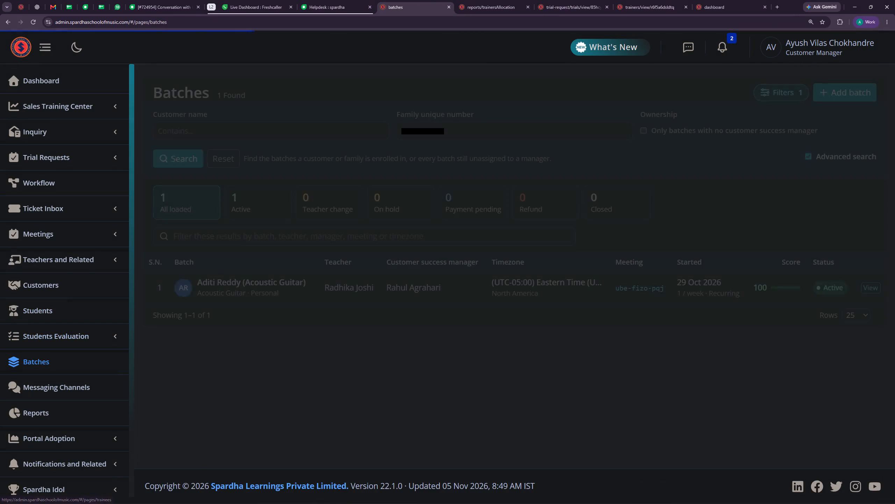
{"action": "left_click_drag", "start_coordinate": [472, 123], "coordinate": [346, 123], "text": "ctrl"}
{"action": "key", "text": "ctrl+v"}
{"action": "left_click_drag", "start_coordinate": [516, 129], "coordinate": [329, 128]}
{"action": "key", "text": "ctrl+v"}
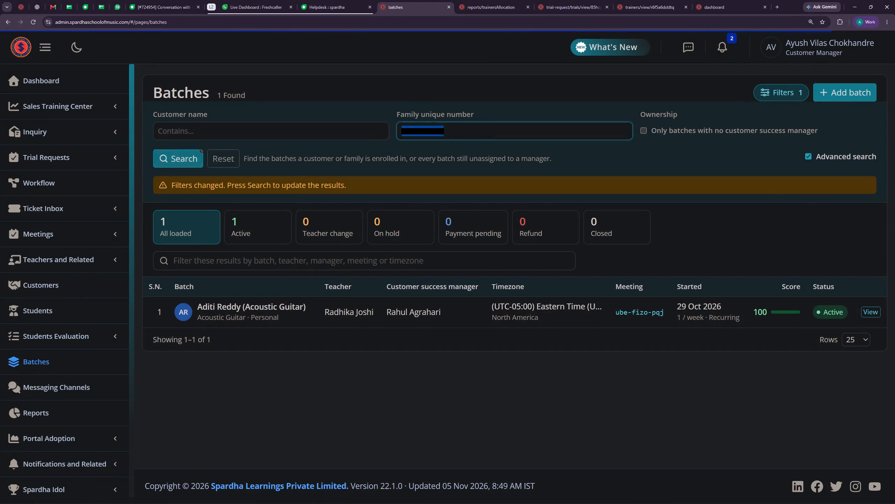
{"action": "left_click", "coordinate": [173, 157]}
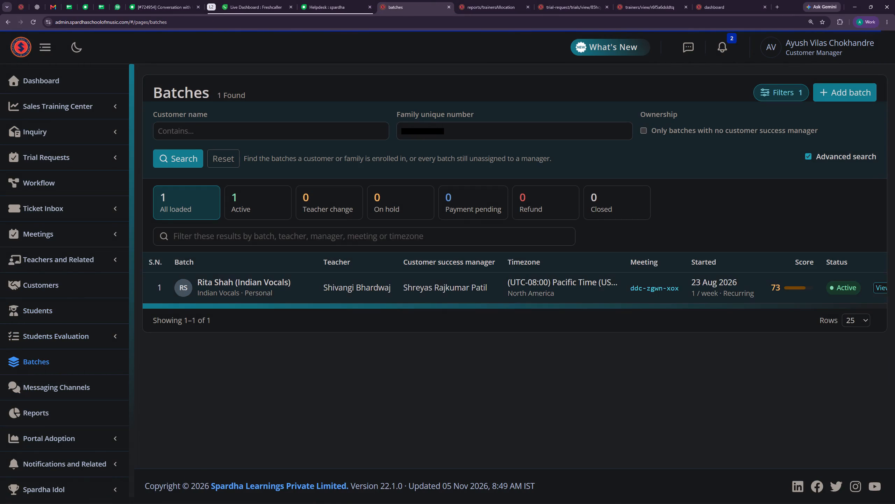
Open the customer's Indian Vocals batch and examine the session statuses and cancellation reasons for September through November 2026.
{"action": "left_click", "coordinate": [876, 292]}
{"action": "scroll", "coordinate": [409, 288], "scroll_direction": "down", "scroll_amount": 3}
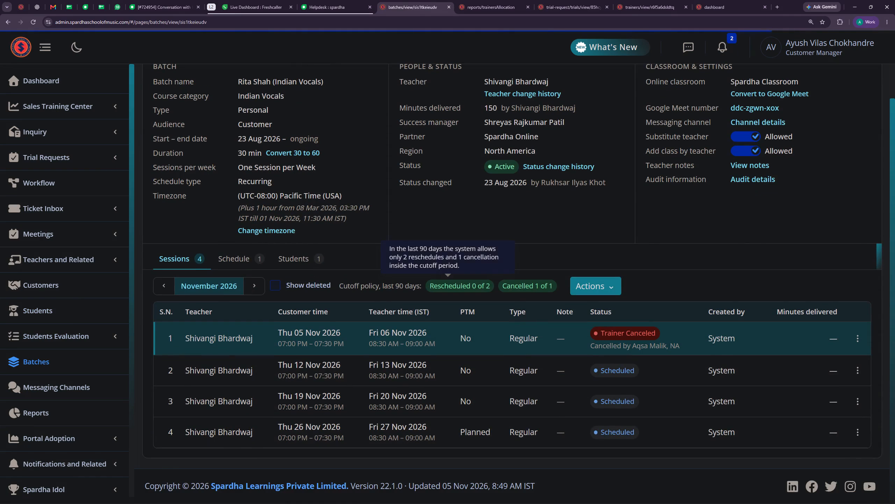
{"action": "left_click", "coordinate": [166, 292]}
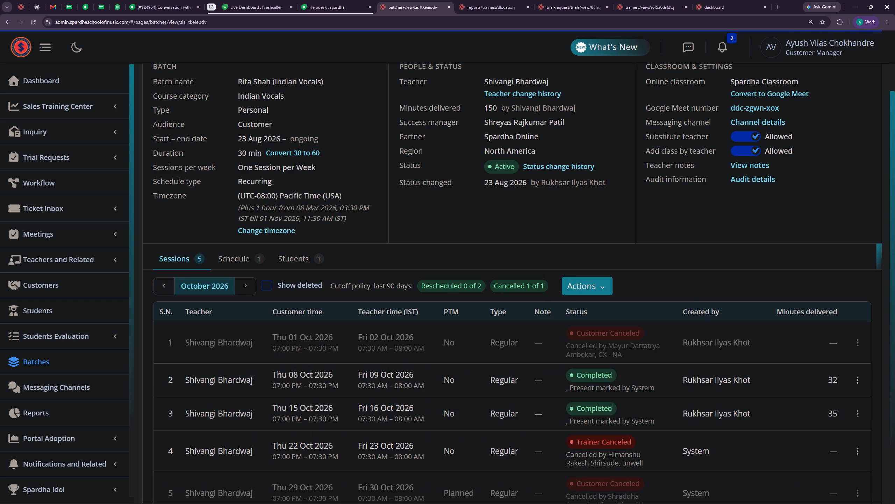
{"action": "scroll", "coordinate": [407, 346], "scroll_direction": "down", "scroll_amount": 2}
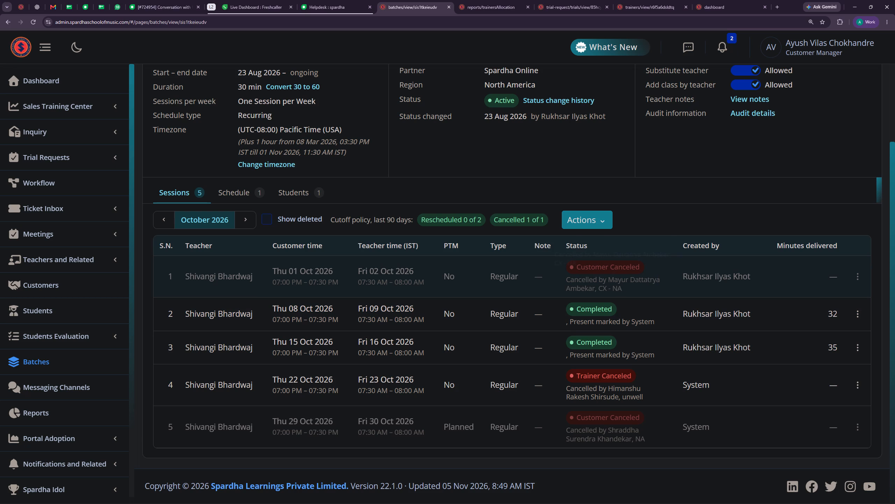
{"action": "left_click", "coordinate": [164, 222]}
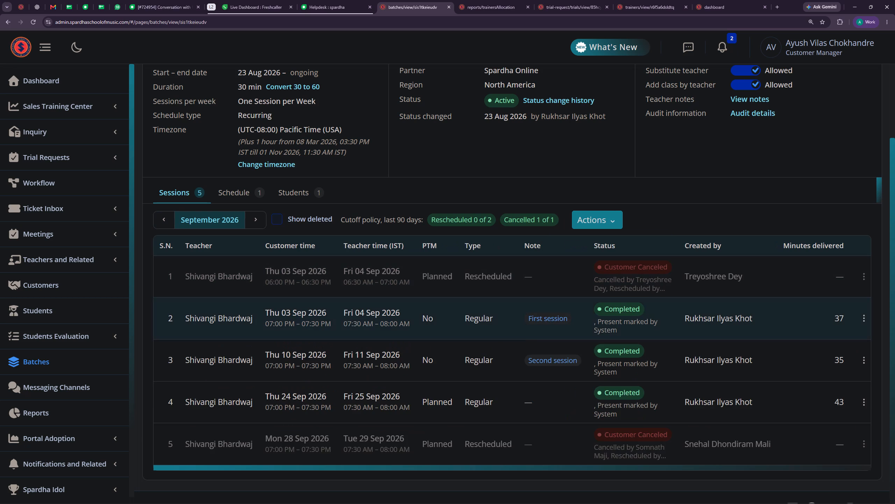
{"action": "scroll", "coordinate": [600, 344], "scroll_direction": "down", "scroll_amount": 1}
{"action": "left_click", "coordinate": [252, 201]}
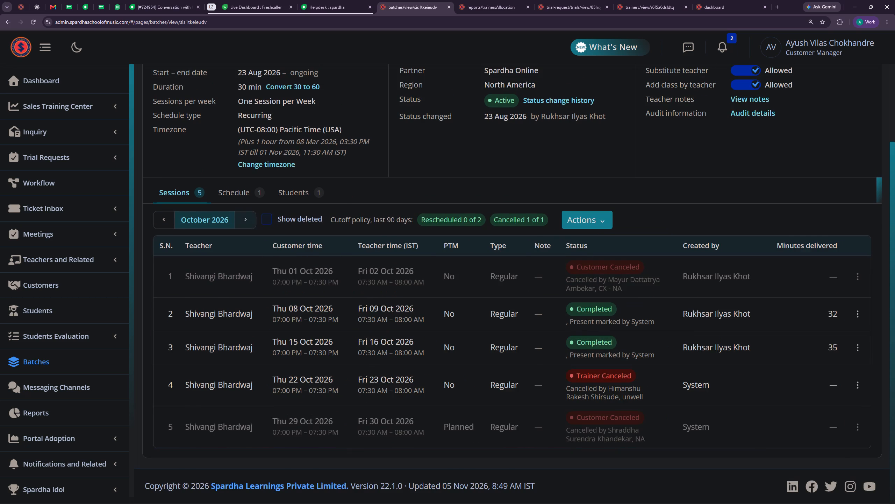
{"action": "left_click", "coordinate": [246, 223]}
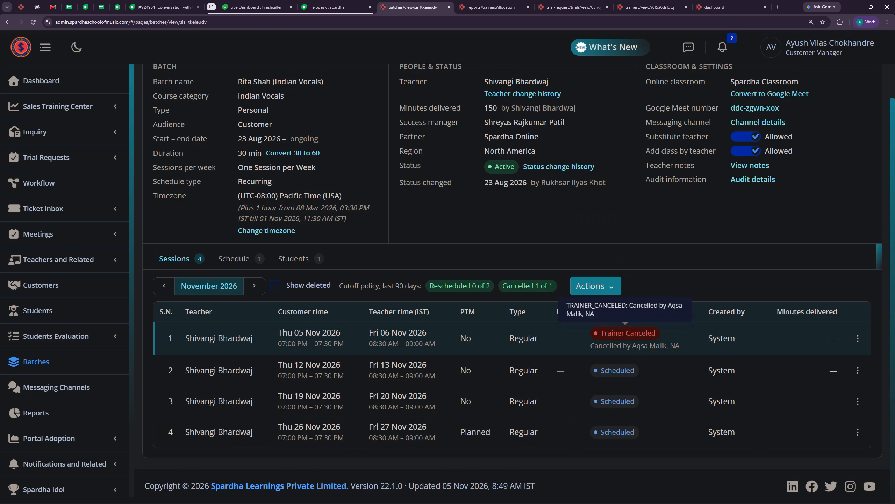
{"action": "scroll", "coordinate": [591, 332], "scroll_direction": "up", "scroll_amount": 1}
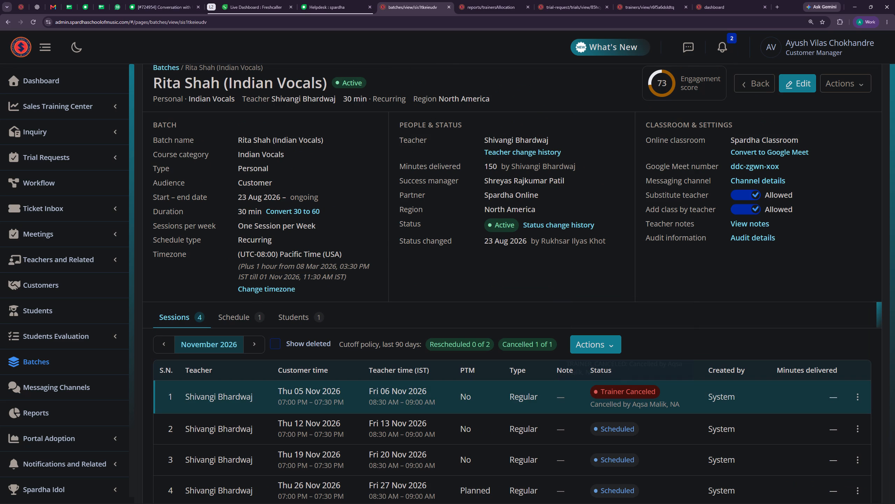
{"action": "scroll", "coordinate": [527, 305], "scroll_direction": "down", "scroll_amount": 1}
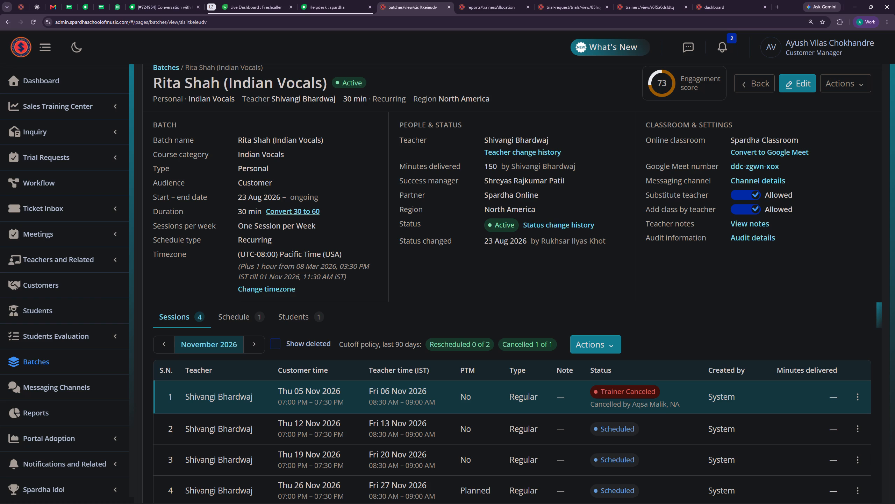
{"action": "left_click", "coordinate": [163, 350]}
{"action": "scroll", "coordinate": [430, 343], "scroll_direction": "down", "scroll_amount": 5}
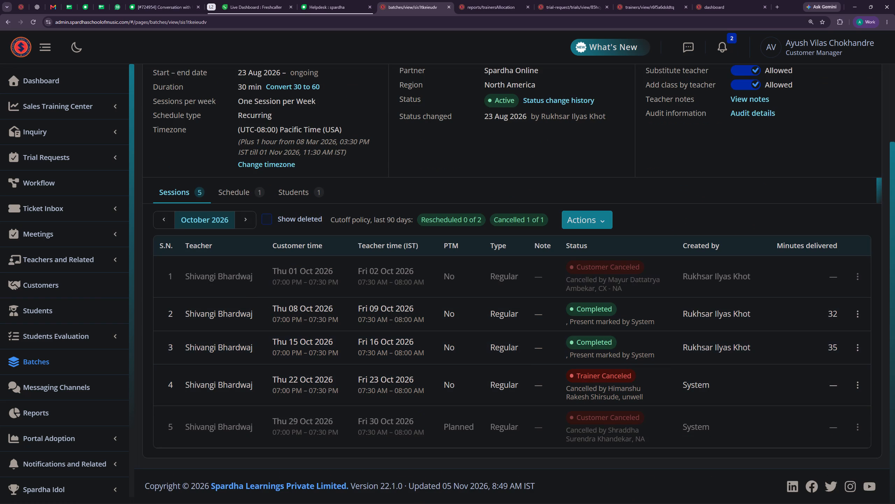
Review the Indian Vocals batch's session statuses and cancellation notes for September and November 2026 again.
{"action": "left_click", "coordinate": [169, 223]}
{"action": "left_click", "coordinate": [165, 224]}
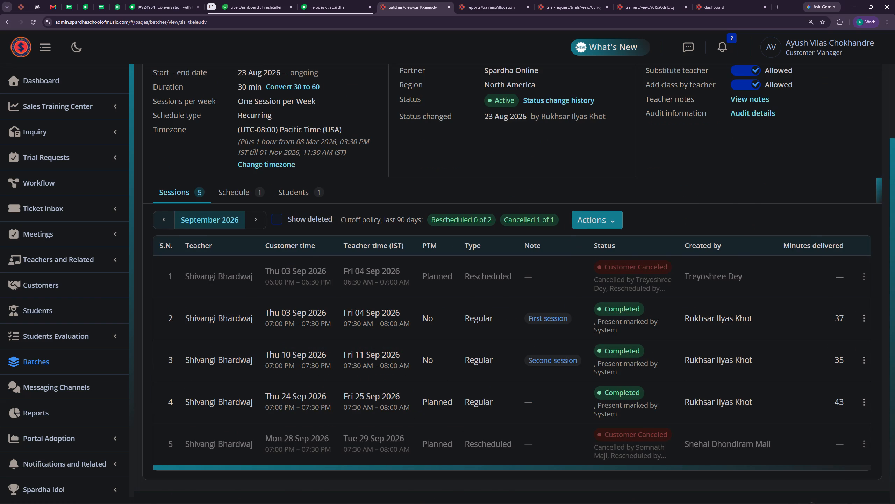
{"action": "left_click", "coordinate": [239, 344]}
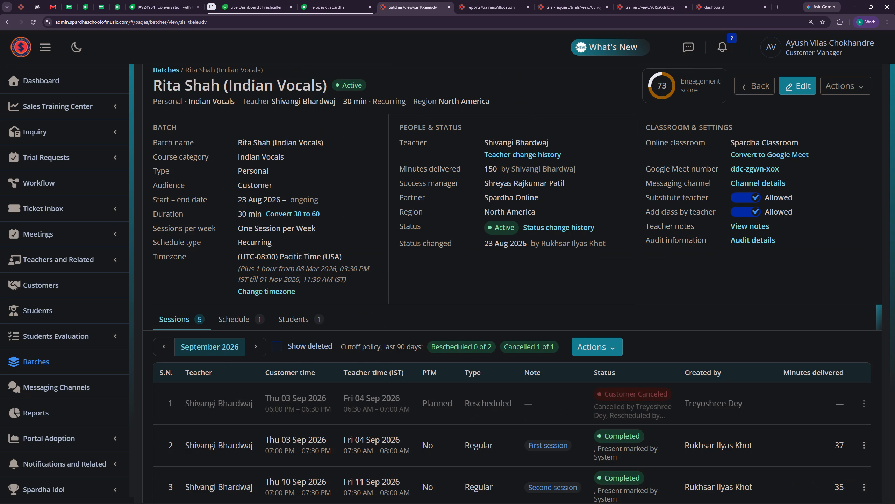
{"action": "left_click", "coordinate": [243, 347]}
{"action": "scroll", "coordinate": [455, 307], "scroll_direction": "down", "scroll_amount": 4}
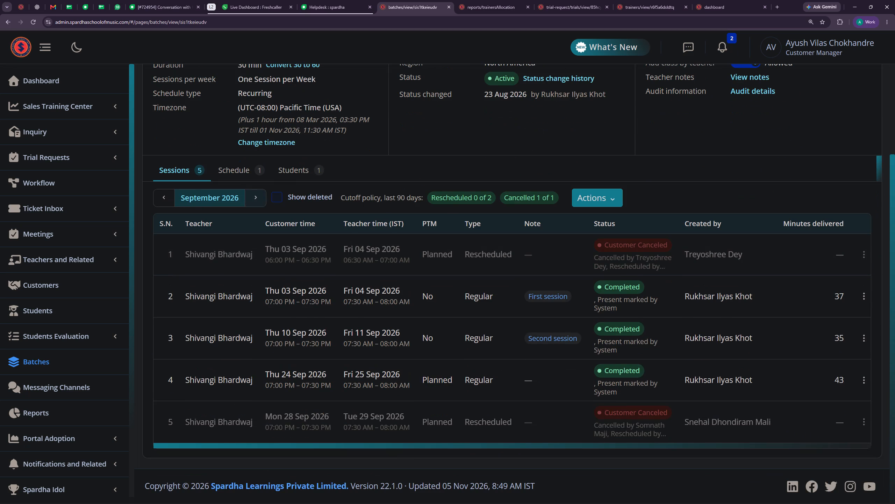
{"action": "left_click", "coordinate": [256, 205]}
{"action": "left_click", "coordinate": [249, 221]}
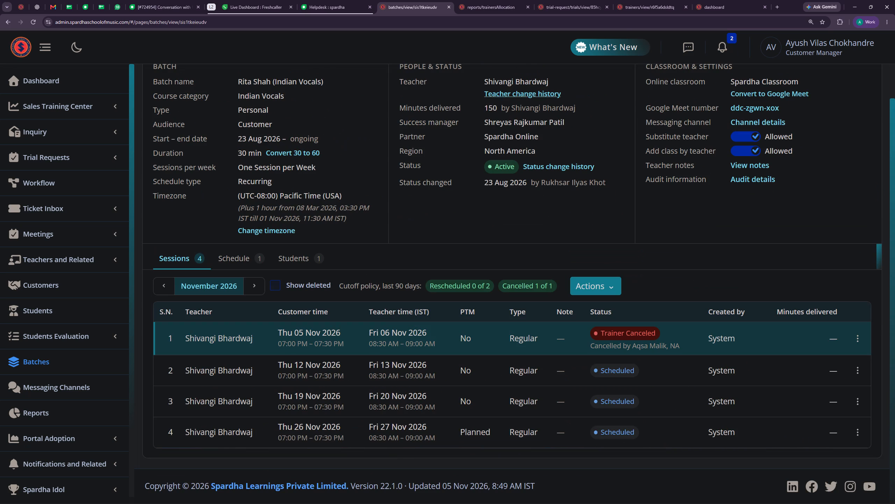
Leave the batch record and close the browser page showing ticket 724954.
{"action": "left_click", "coordinate": [343, 5]}
{"action": "left_click", "coordinate": [417, 7]}
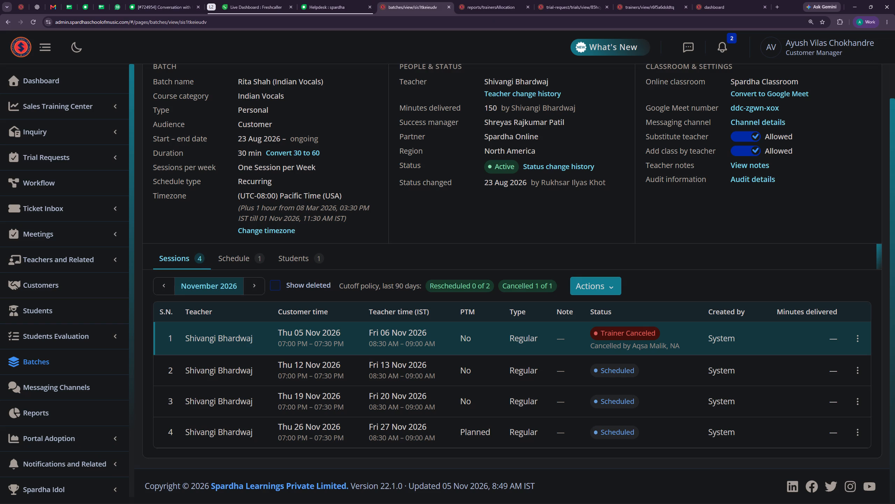
{"action": "left_click", "coordinate": [188, 8]}
{"action": "left_click", "coordinate": [198, 8]}
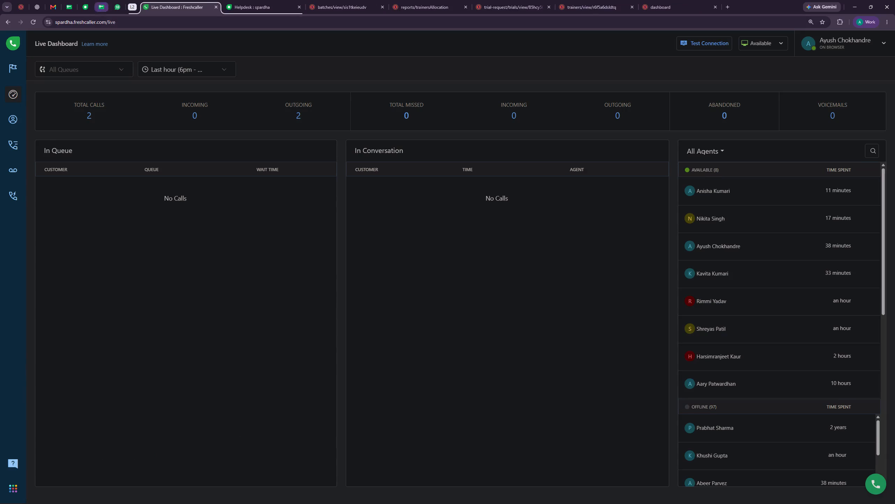
Check the NA-Support/Experience/Delivery chat space for ticket assignments and return to the Freshcaller live dashboard.
{"action": "left_click", "coordinate": [59, 0]}
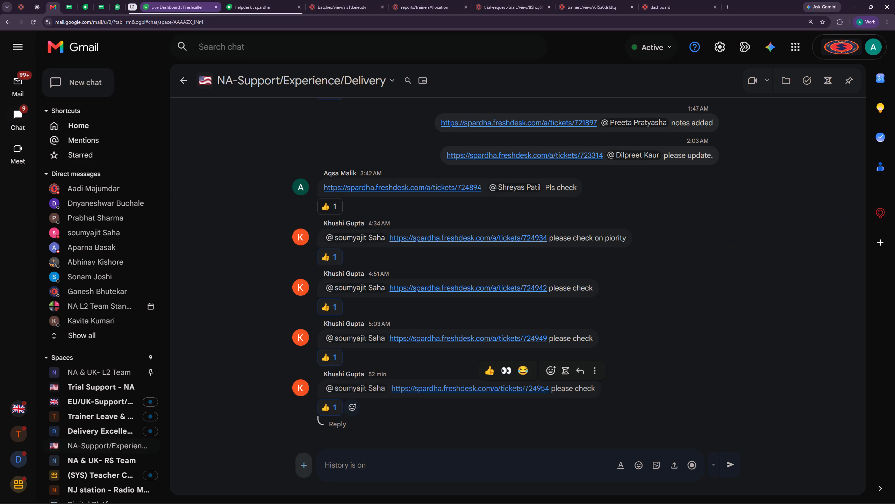
{"action": "left_click", "coordinate": [188, 0]}
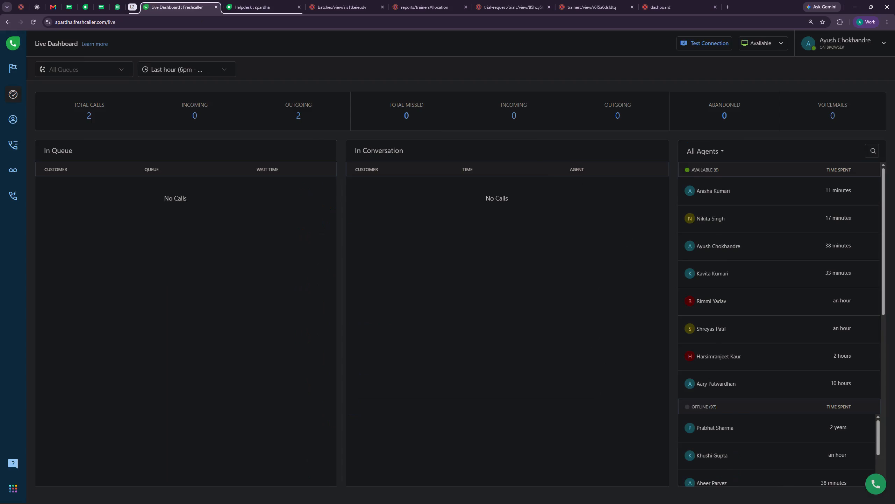
In the Freshdesk ticket list, filter the agent's own tickets to those closed within 12 hours and apply it.
{"action": "left_click", "coordinate": [260, 0]}
{"action": "left_click", "coordinate": [383, 119]}
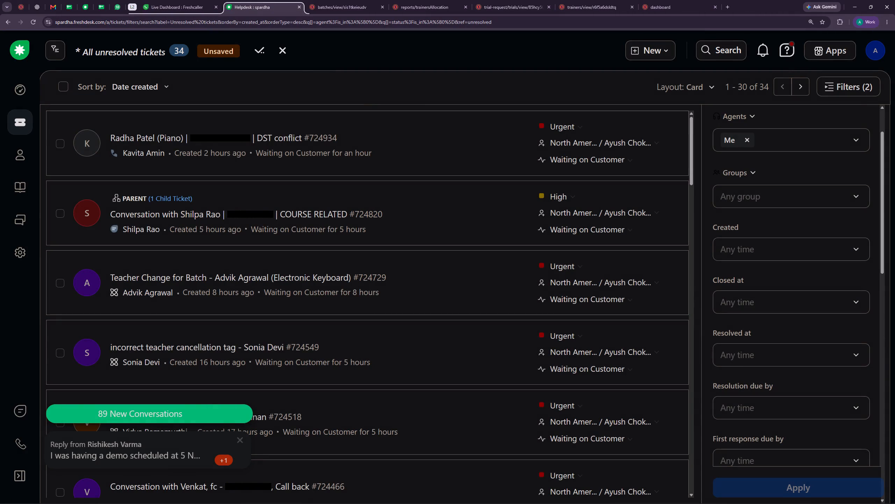
{"action": "scroll", "coordinate": [276, 193], "scroll_direction": "up", "scroll_amount": 1}
{"action": "left_click", "coordinate": [776, 303]}
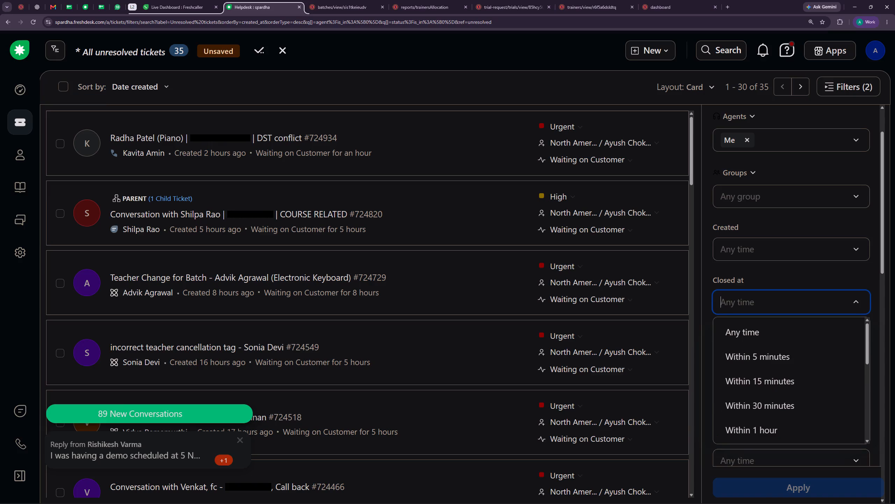
{"action": "scroll", "coordinate": [766, 418], "scroll_direction": "down", "scroll_amount": 3}
{"action": "scroll", "coordinate": [772, 352], "scroll_direction": "up", "scroll_amount": 1}
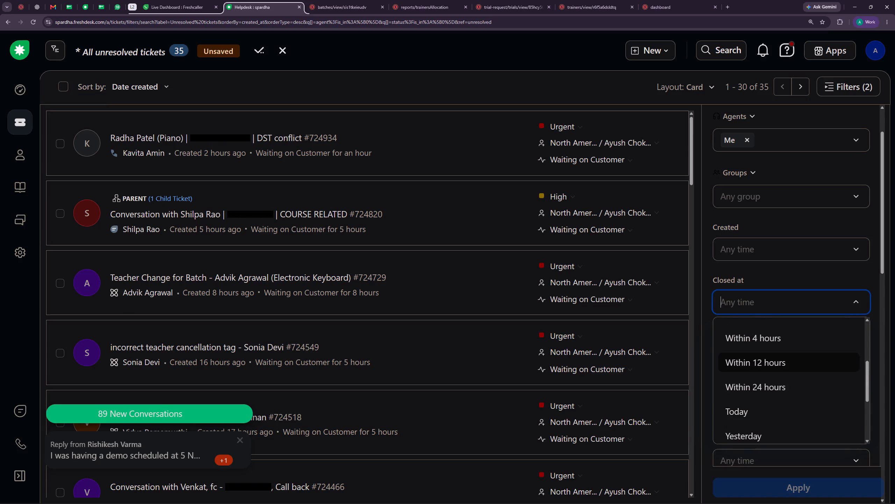
{"action": "left_click", "coordinate": [770, 363]}
{"action": "left_click", "coordinate": [774, 491]}
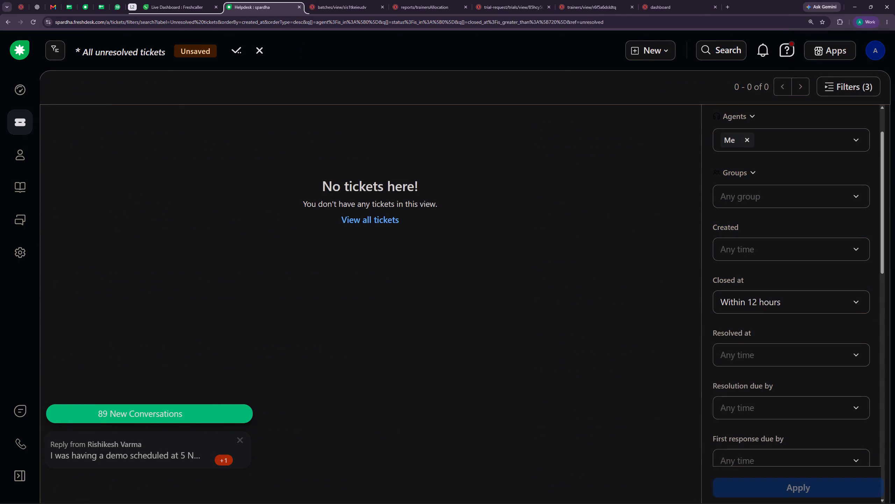
In the Helpdesk ticket list, filter my tickets closed within 12 hours by the Closed status and apply the filter.
{"action": "scroll", "coordinate": [804, 379], "scroll_direction": "down", "scroll_amount": 3}
{"action": "double_click", "coordinate": [777, 399]}
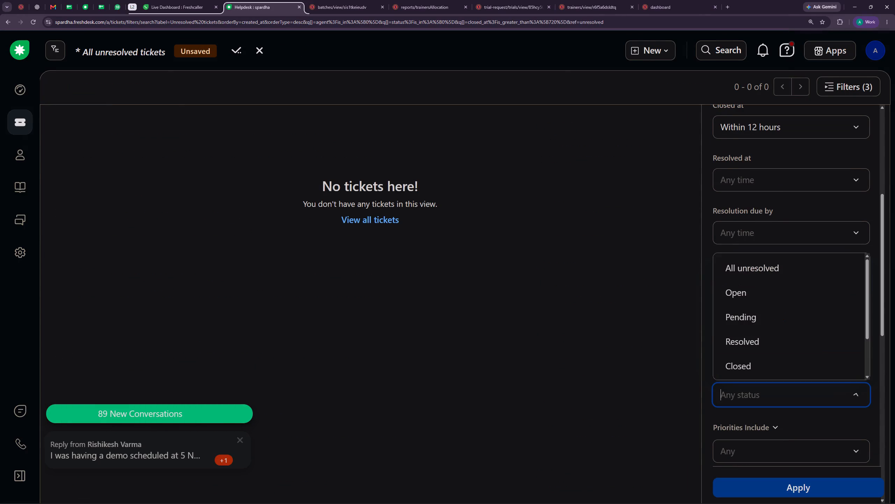
{"action": "left_click", "coordinate": [757, 369]}
{"action": "left_click", "coordinate": [783, 485]}
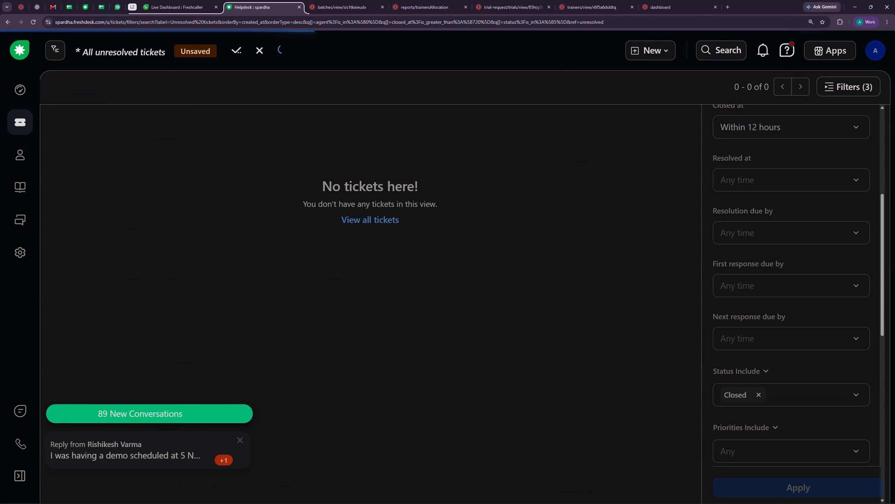
Remove the Closed status filter, reset the Closed at filter to Any time, and open the status choices.
{"action": "left_click", "coordinate": [758, 395]}
{"action": "scroll", "coordinate": [784, 409], "scroll_direction": "up", "scroll_amount": 5}
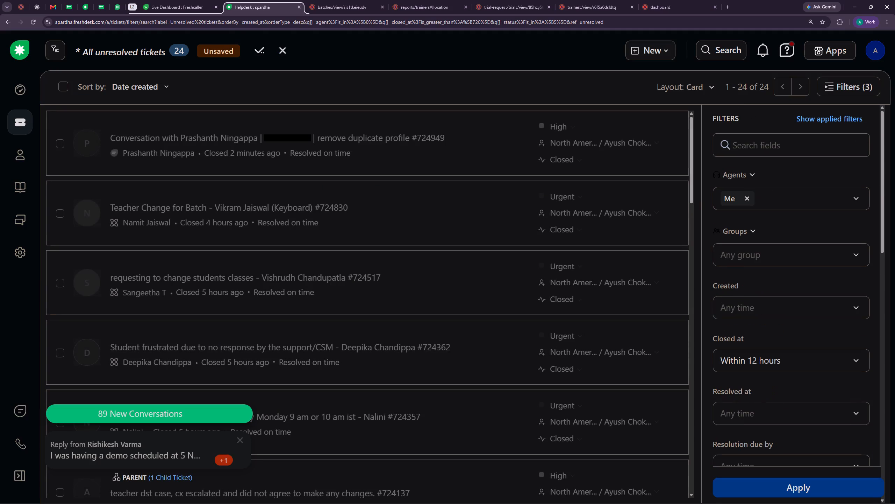
{"action": "left_click", "coordinate": [780, 362]}
{"action": "scroll", "coordinate": [769, 397], "scroll_direction": "up", "scroll_amount": 5}
{"action": "left_click", "coordinate": [769, 392]}
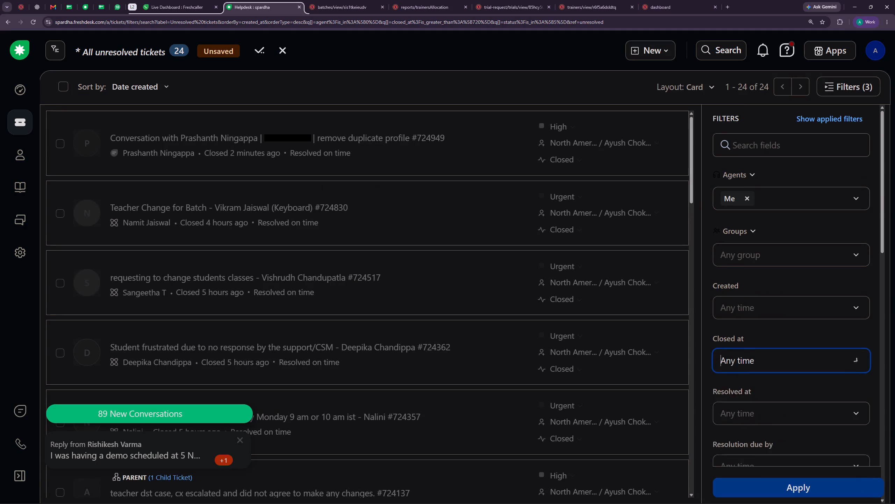
{"action": "scroll", "coordinate": [772, 394], "scroll_direction": "down", "scroll_amount": 5}
{"action": "left_click", "coordinate": [772, 335]}
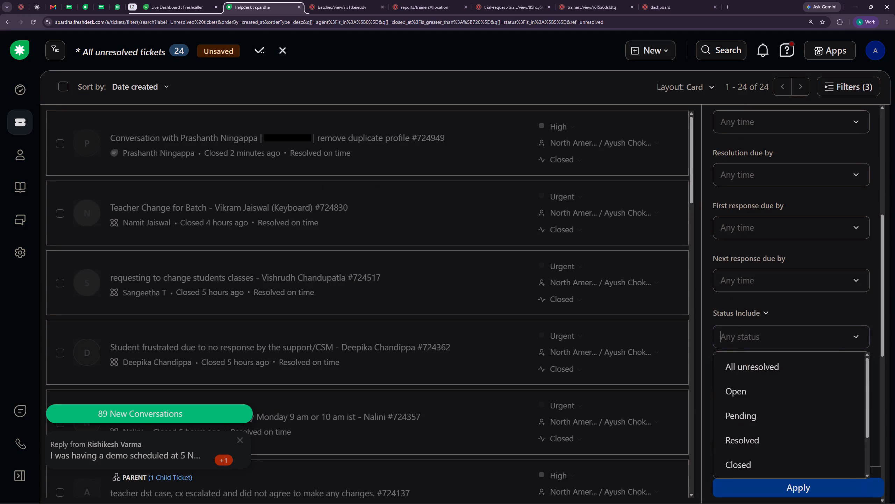
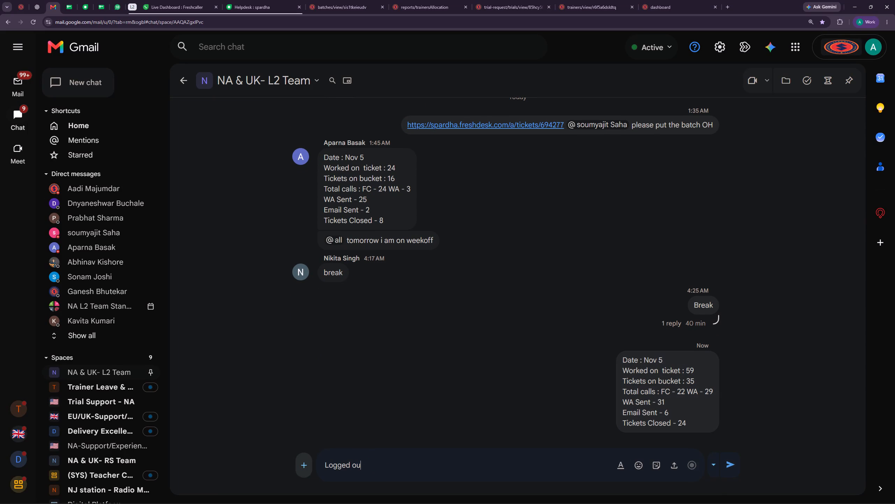
Finish the message "Logged out" and send it to the NA & UK- L2 Team space.
{"action": "type", "text": "t"}
{"action": "key", "text": "Return"}
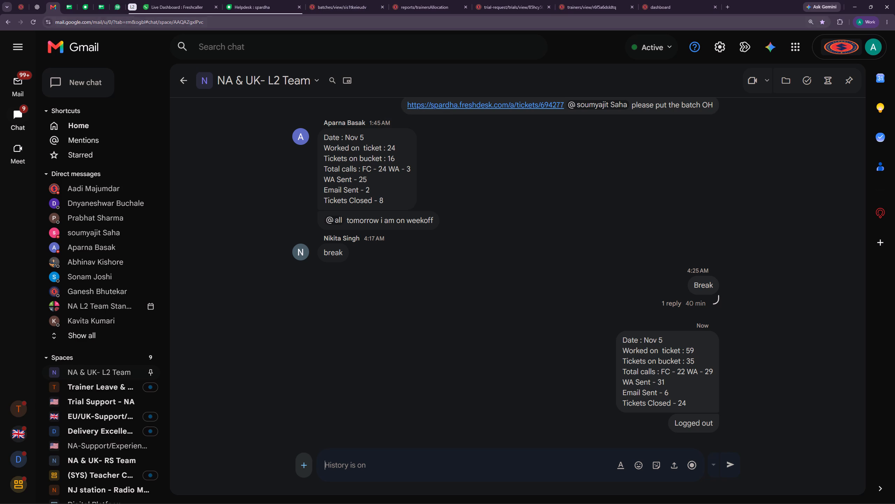
Switch to the Freshcaller live dashboard and change the agent availability status from Available.
{"action": "left_click", "coordinate": [188, 6]}
{"action": "left_click", "coordinate": [257, 5]}
{"action": "left_click", "coordinate": [191, 3]}
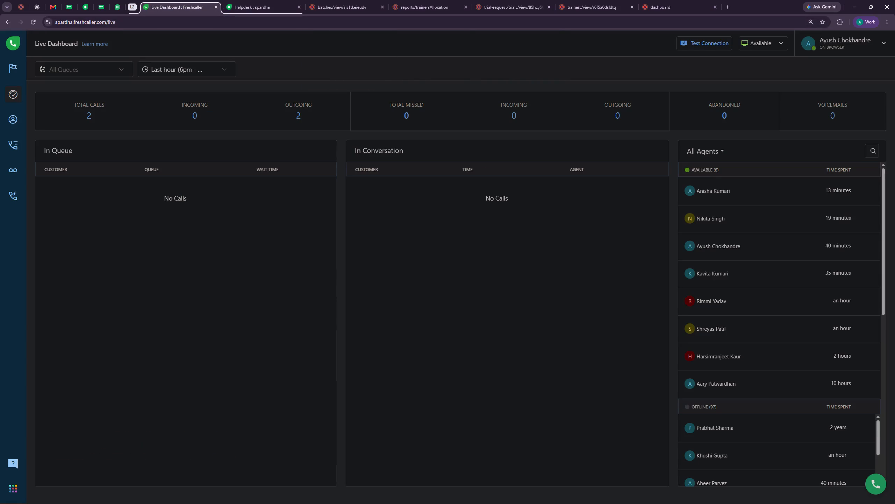
{"action": "left_click", "coordinate": [261, 0]}
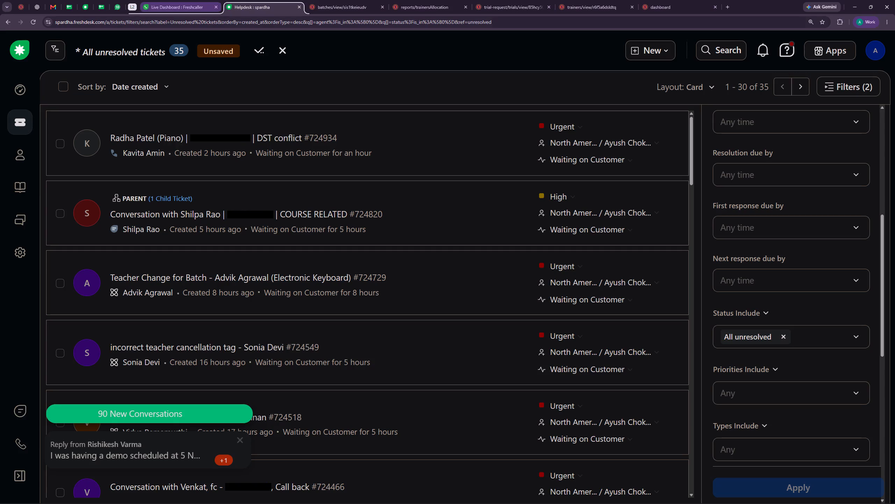
{"action": "left_click", "coordinate": [198, 5]}
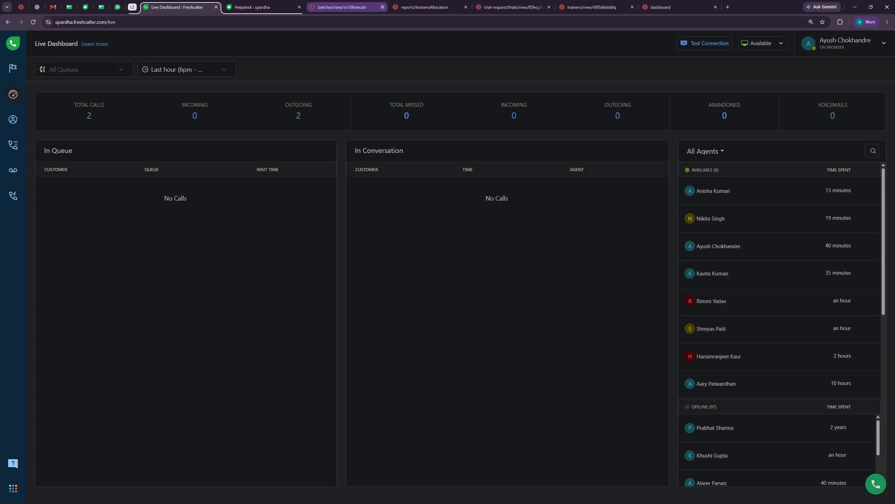
{"action": "left_click", "coordinate": [755, 45]}
{"action": "left_click", "coordinate": [727, 93]}
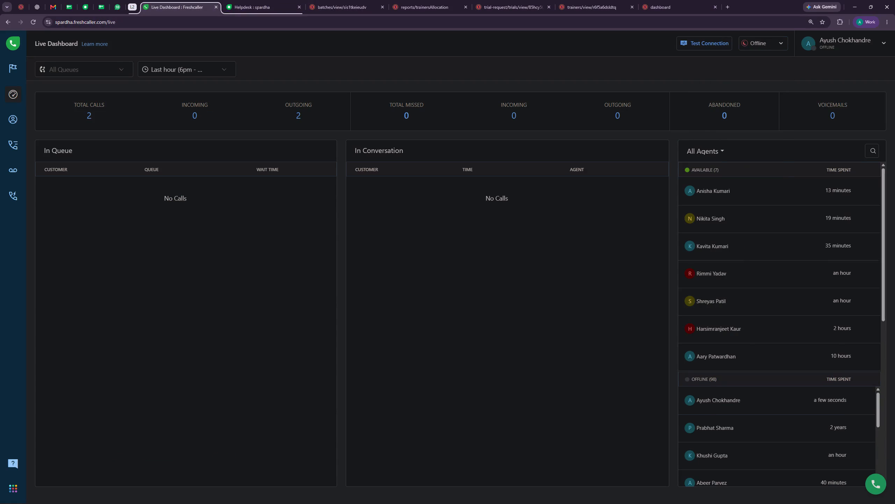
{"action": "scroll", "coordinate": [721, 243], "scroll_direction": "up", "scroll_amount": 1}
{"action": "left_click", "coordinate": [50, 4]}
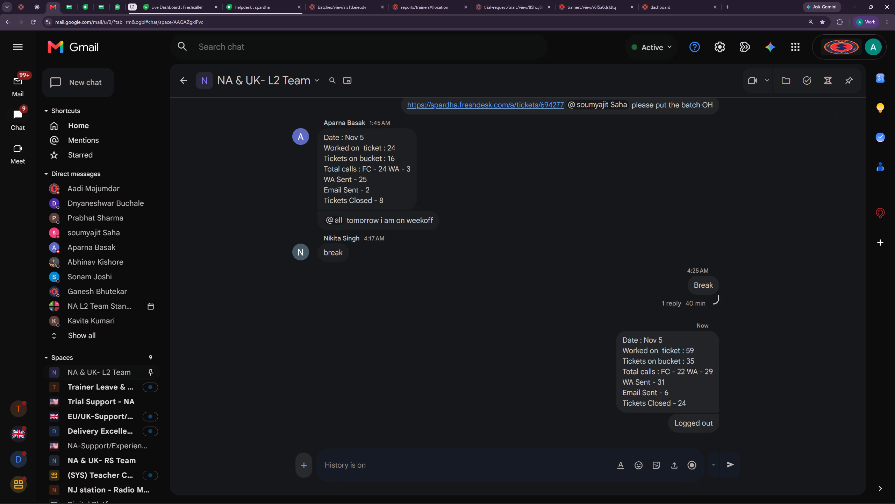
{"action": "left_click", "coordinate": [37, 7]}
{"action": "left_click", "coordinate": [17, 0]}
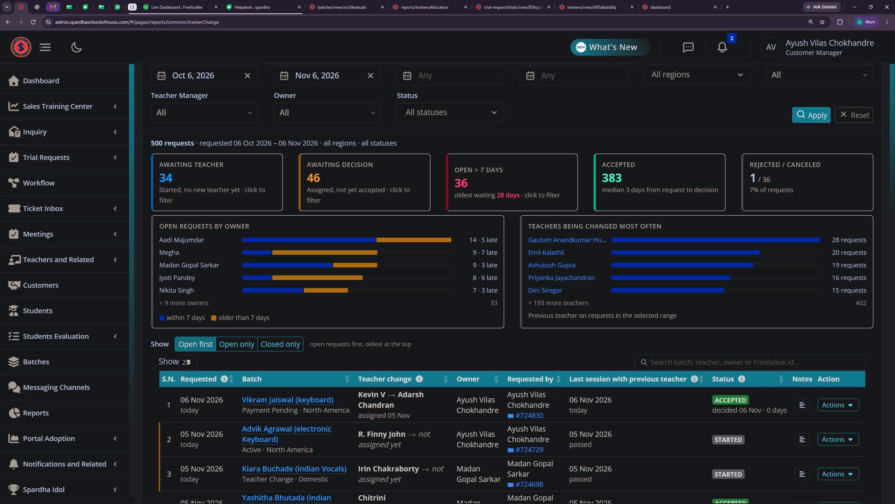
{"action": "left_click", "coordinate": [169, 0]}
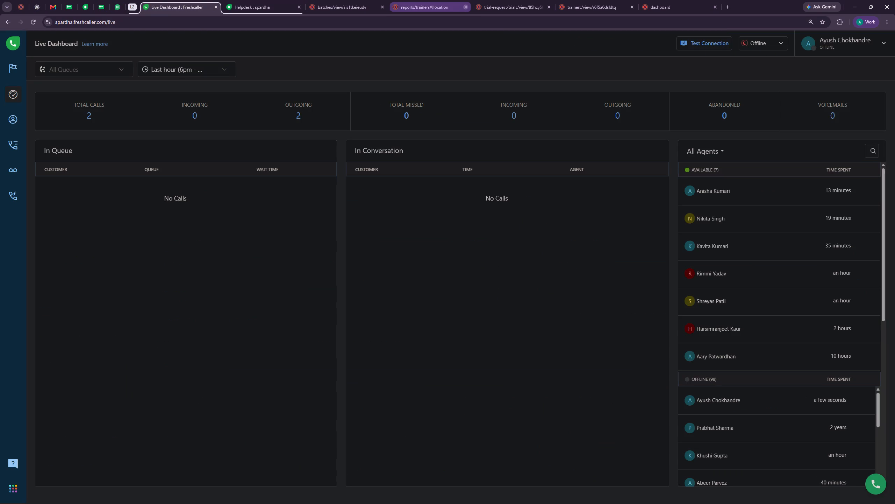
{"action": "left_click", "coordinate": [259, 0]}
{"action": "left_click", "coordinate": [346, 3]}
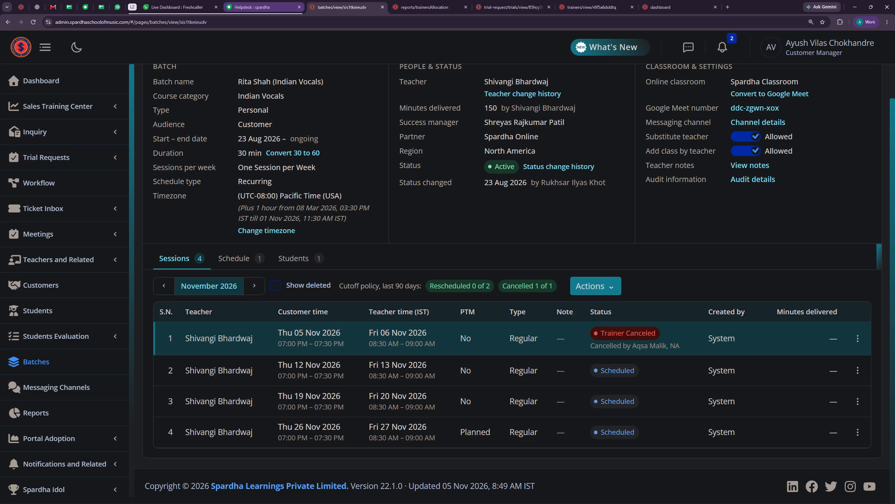
Switch to Gmail chat, start a Do not disturb status lasting until a specific time, and open the calendar for its end date.
{"action": "left_click", "coordinate": [50, 2]}
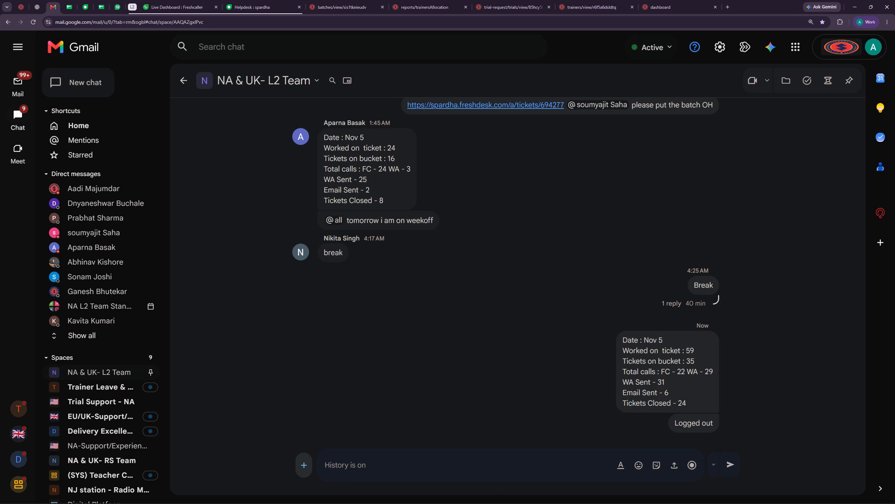
{"action": "left_click", "coordinate": [653, 52]}
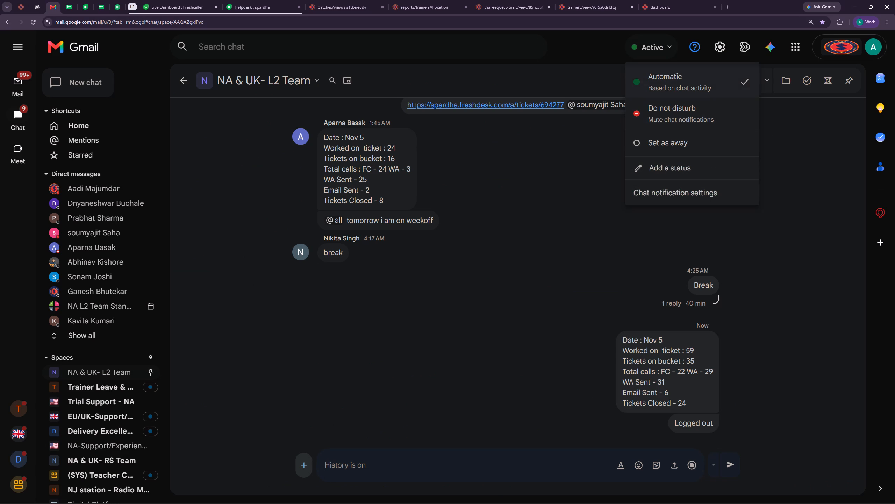
{"action": "left_click_drag", "start_coordinate": [679, 84], "coordinate": [677, 113]}
{"action": "left_click", "coordinate": [681, 118]}
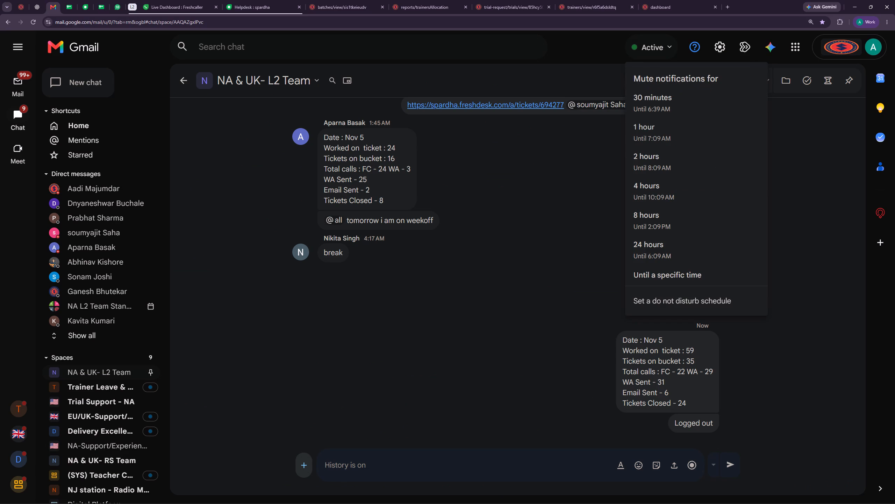
{"action": "left_click", "coordinate": [654, 273]}
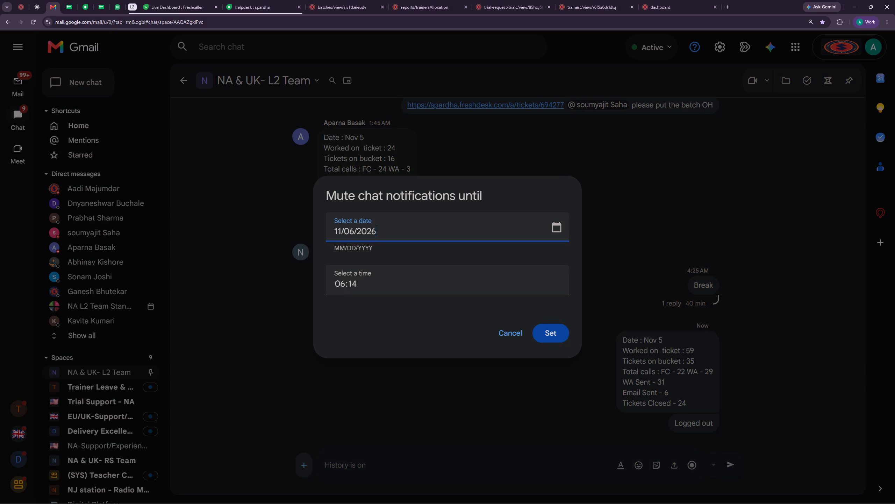
{"action": "left_click", "coordinate": [558, 229]}
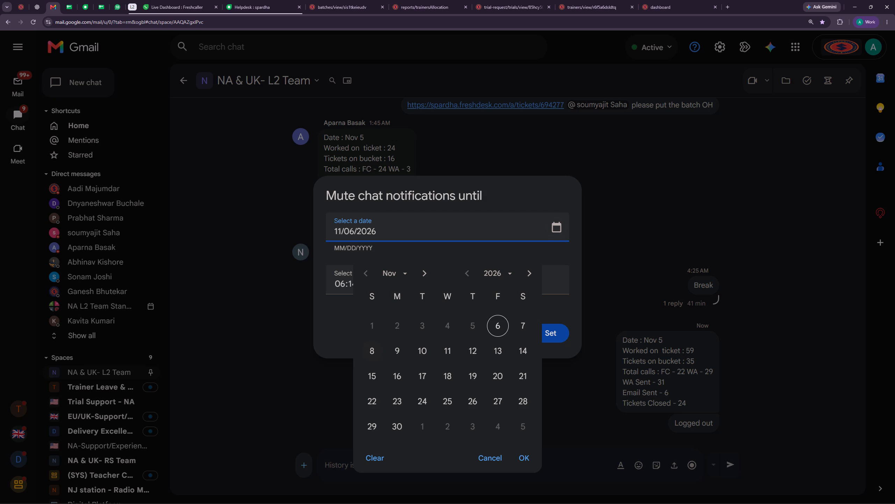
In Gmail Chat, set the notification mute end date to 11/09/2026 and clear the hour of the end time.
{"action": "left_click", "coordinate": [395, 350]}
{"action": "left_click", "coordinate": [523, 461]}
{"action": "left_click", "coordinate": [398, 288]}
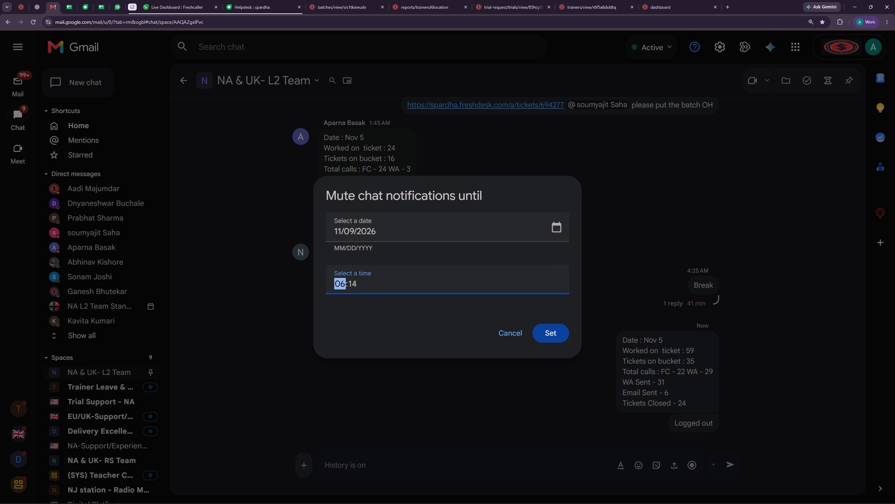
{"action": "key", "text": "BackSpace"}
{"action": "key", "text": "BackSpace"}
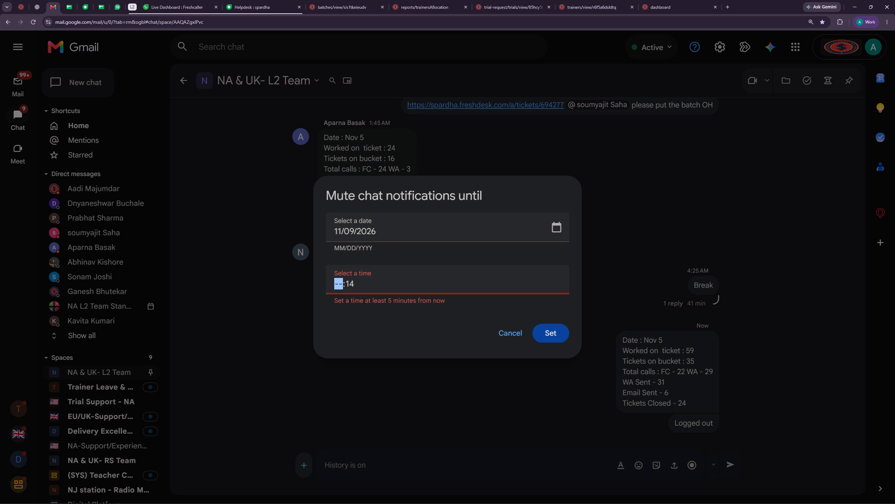
Set the mute end time to 21:00 and apply the chat notification mute.
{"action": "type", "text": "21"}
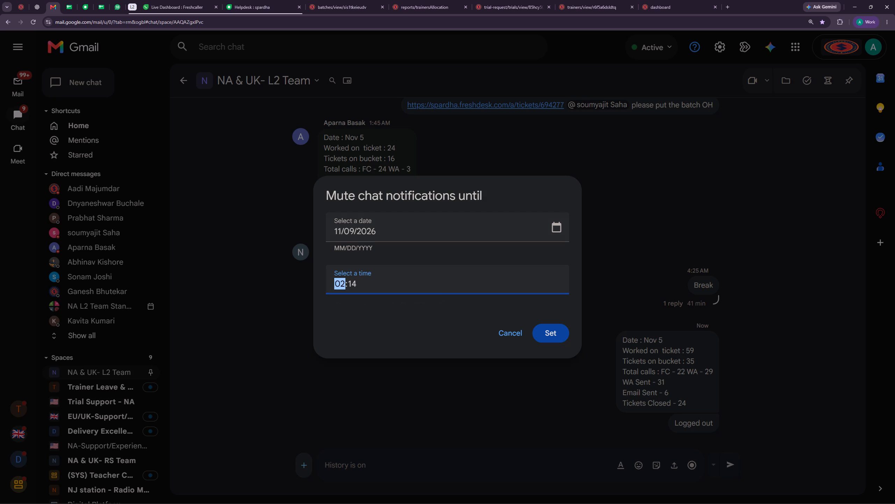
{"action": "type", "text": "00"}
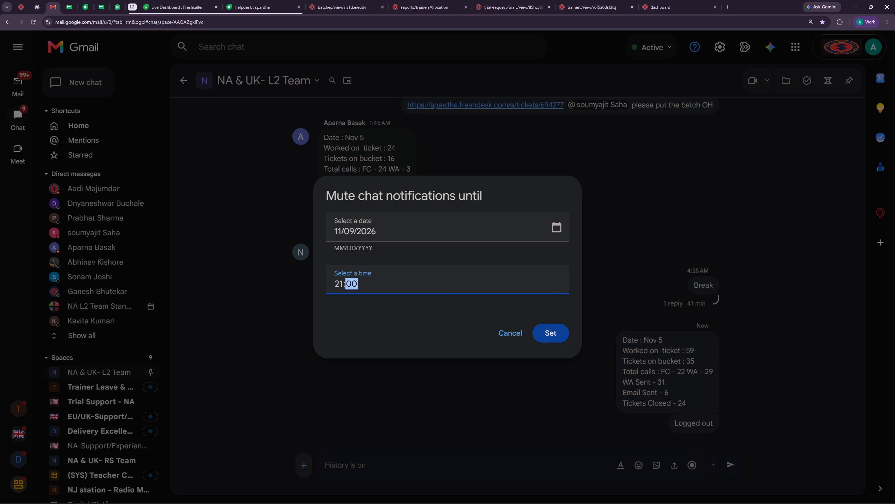
{"action": "left_click", "coordinate": [555, 331]}
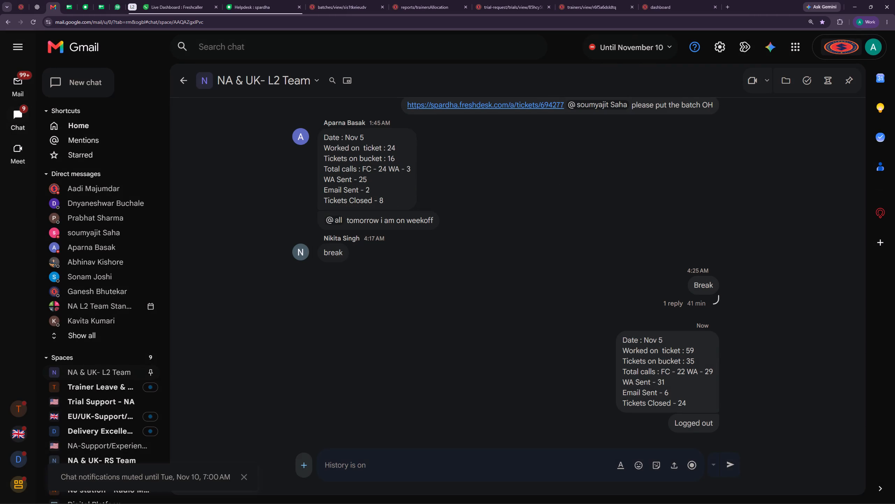
Check the Do not disturb end date in the chat status options against the system calendar.
{"action": "left_click", "coordinate": [869, 503]}
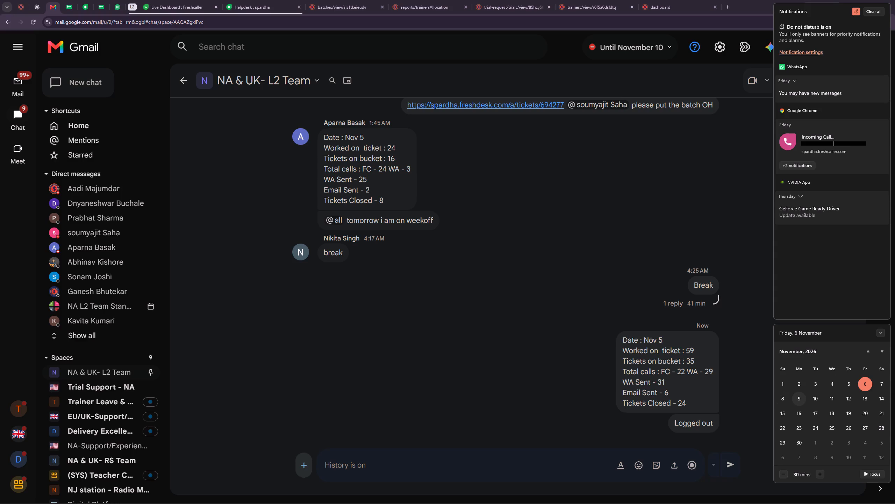
{"action": "left_click", "coordinate": [653, 132]}
{"action": "left_click", "coordinate": [637, 41]}
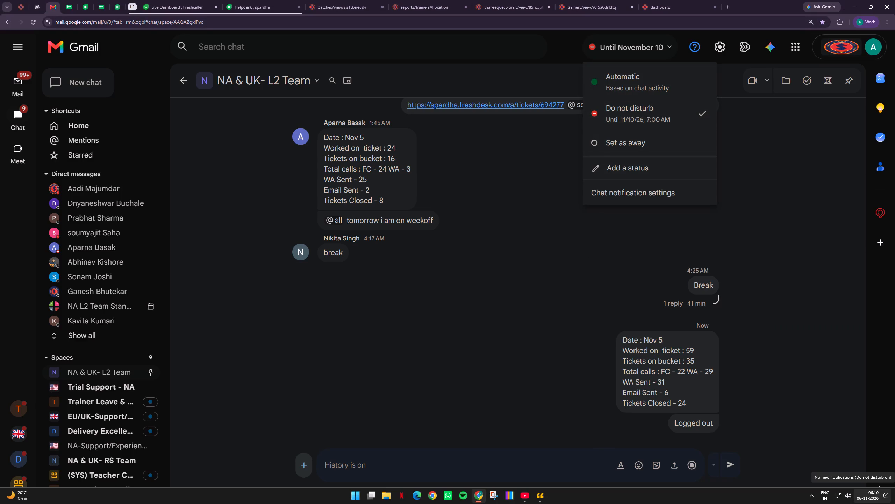
{"action": "left_click", "coordinate": [882, 501]}
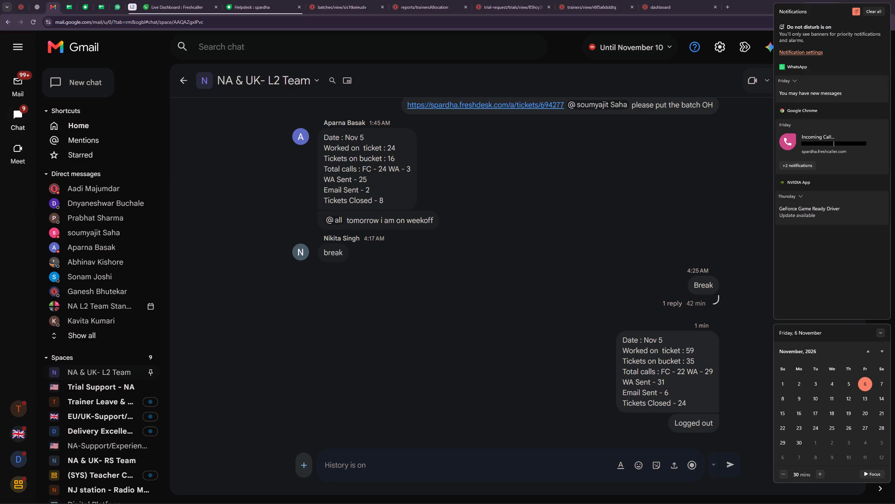
{"action": "left_click", "coordinate": [653, 44]}
{"action": "left_click", "coordinate": [639, 116]}
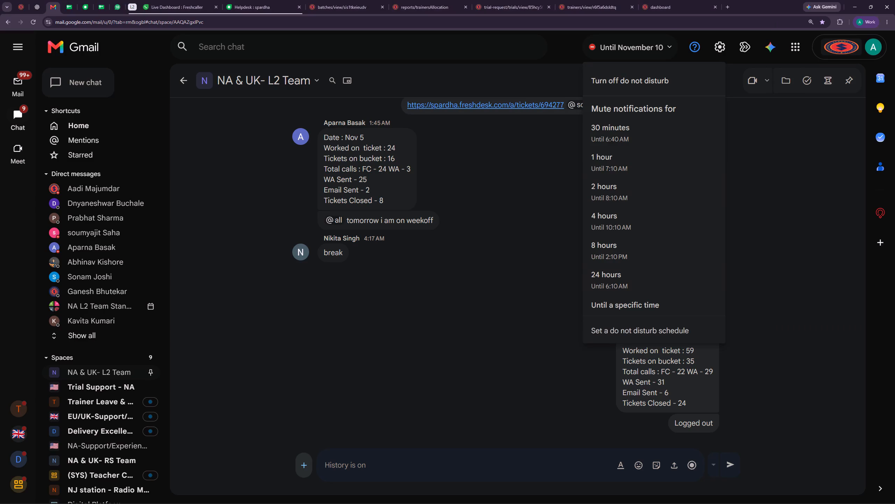
{"action": "left_click", "coordinate": [645, 306]}
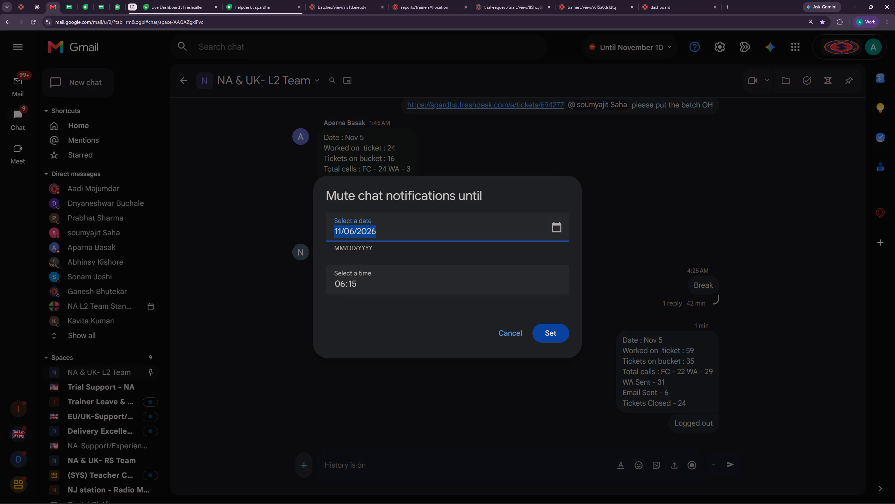
{"action": "left_click", "coordinate": [556, 229]}
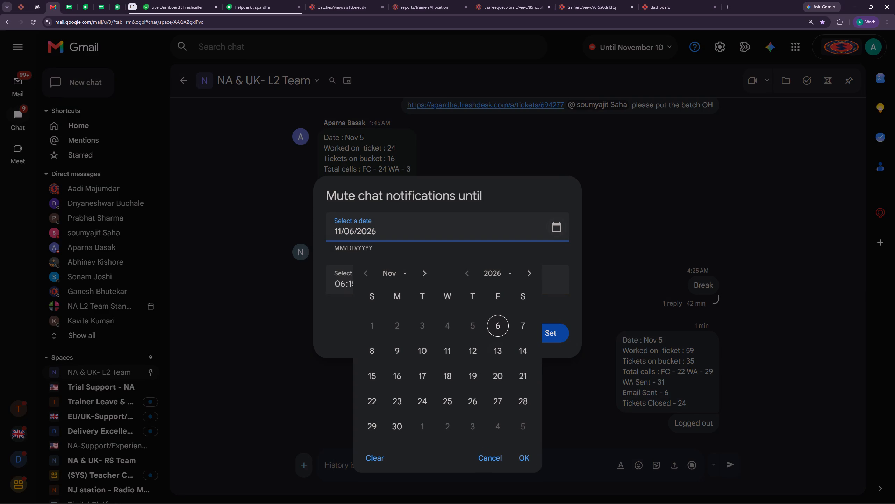
{"action": "left_click", "coordinate": [420, 352]}
{"action": "left_click", "coordinate": [397, 352]}
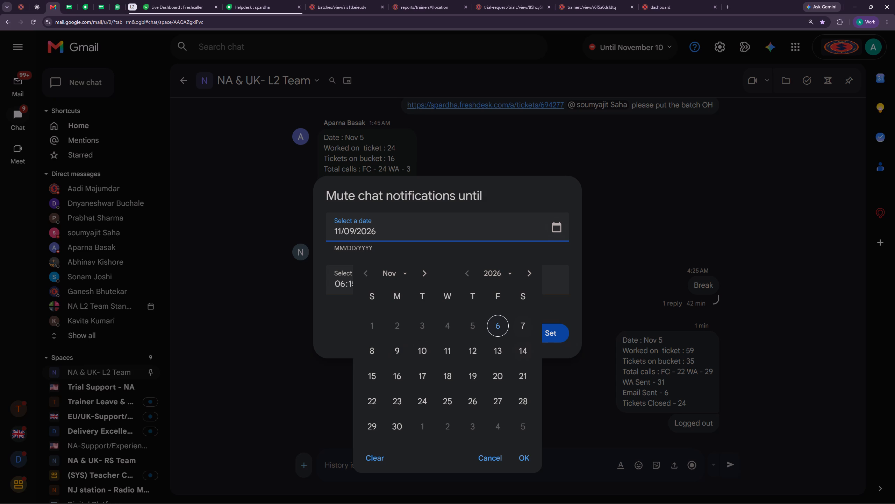
{"action": "left_click", "coordinate": [396, 351]}
{"action": "left_click", "coordinate": [523, 460]}
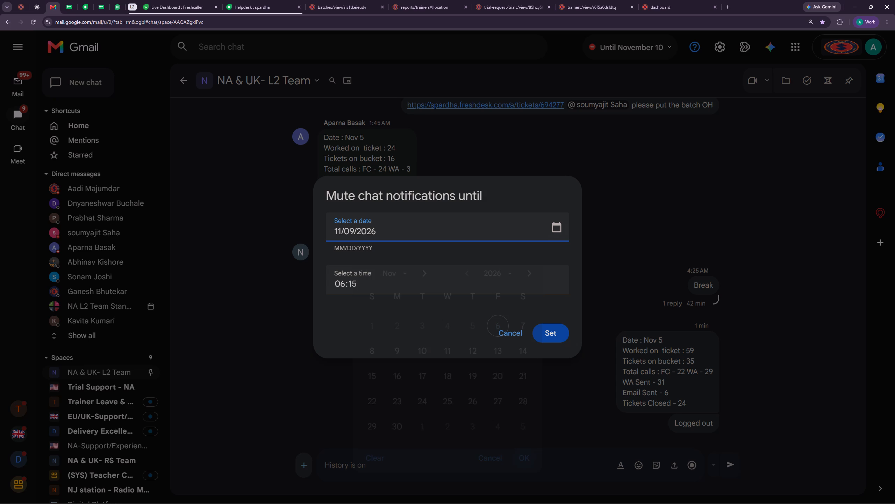
{"action": "left_click", "coordinate": [343, 280]}
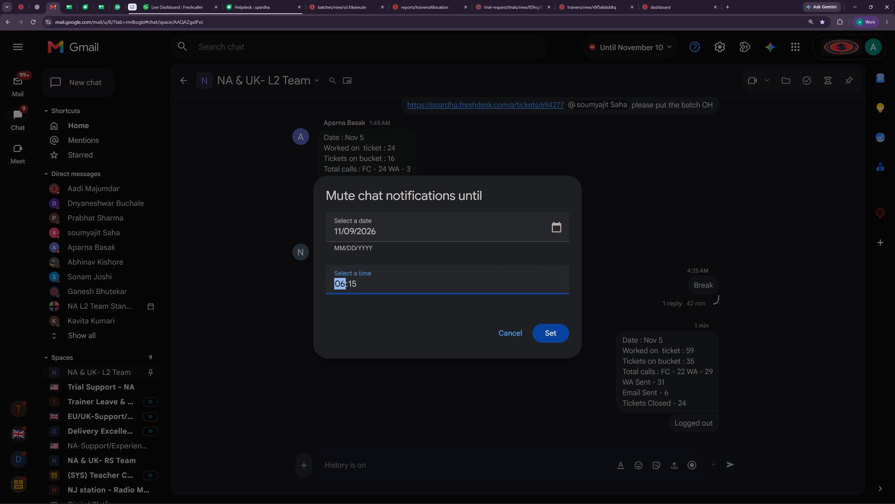
{"action": "key", "text": "9"}
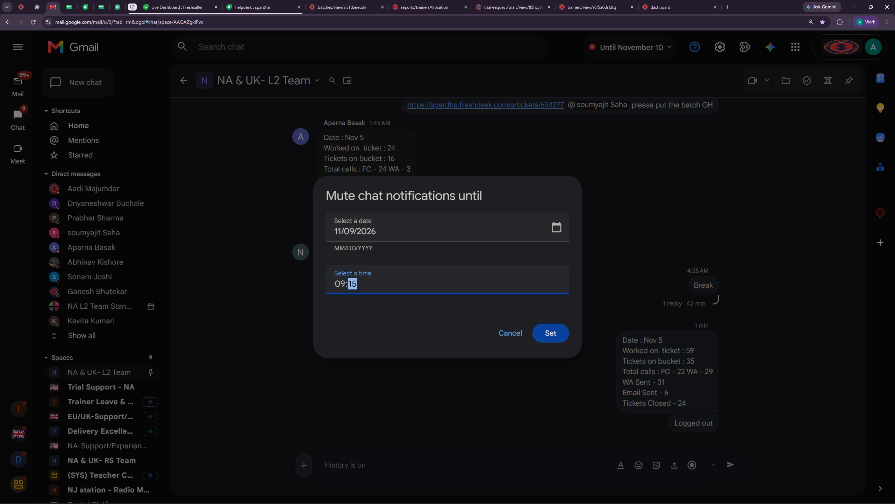
{"action": "type", "text": "00"}
{"action": "left_click", "coordinate": [551, 336]}
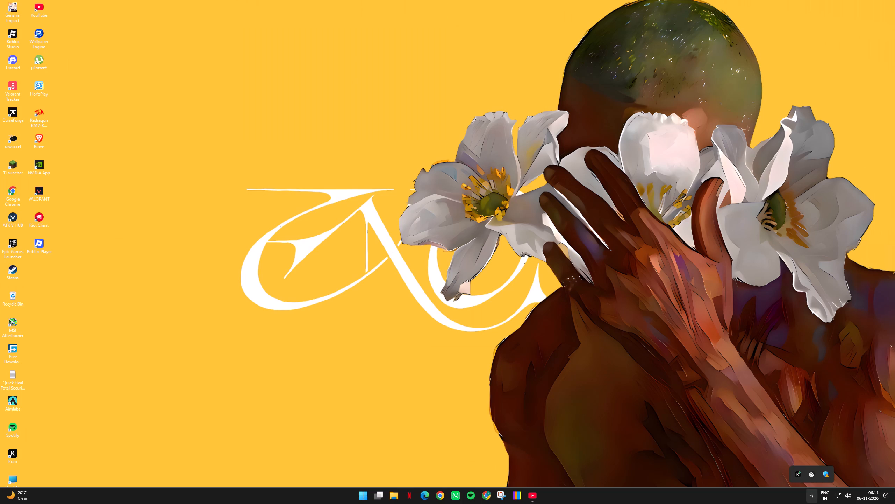
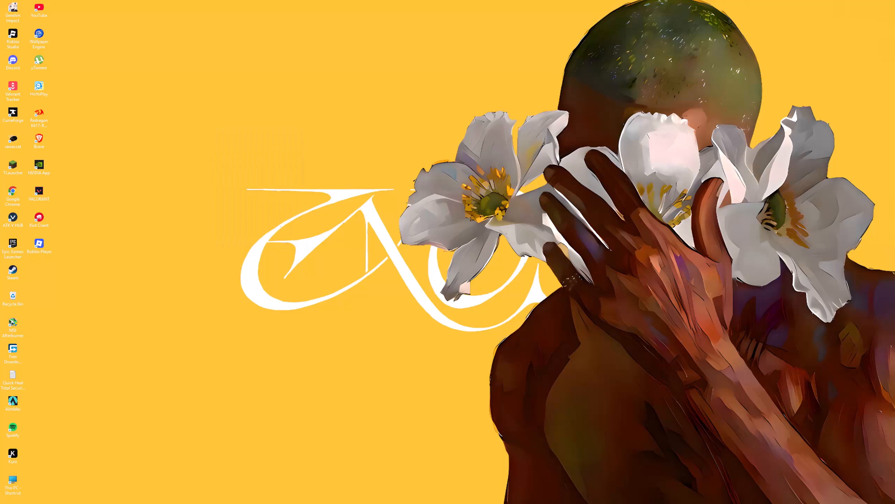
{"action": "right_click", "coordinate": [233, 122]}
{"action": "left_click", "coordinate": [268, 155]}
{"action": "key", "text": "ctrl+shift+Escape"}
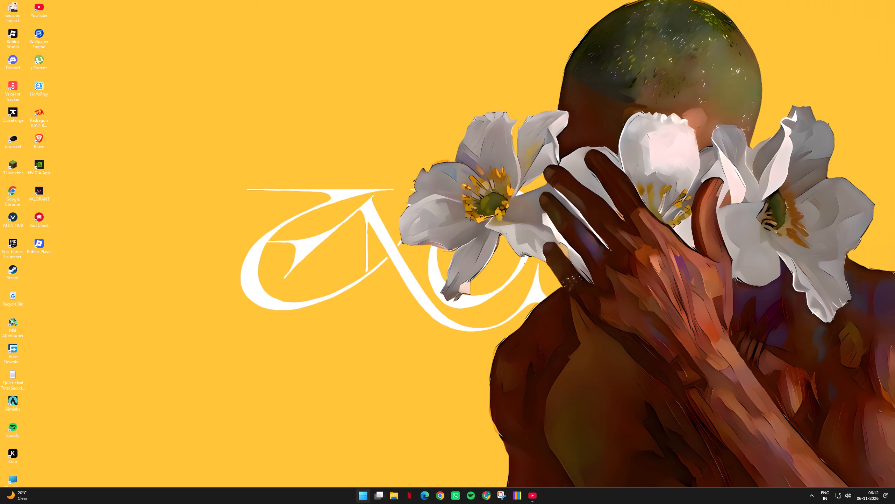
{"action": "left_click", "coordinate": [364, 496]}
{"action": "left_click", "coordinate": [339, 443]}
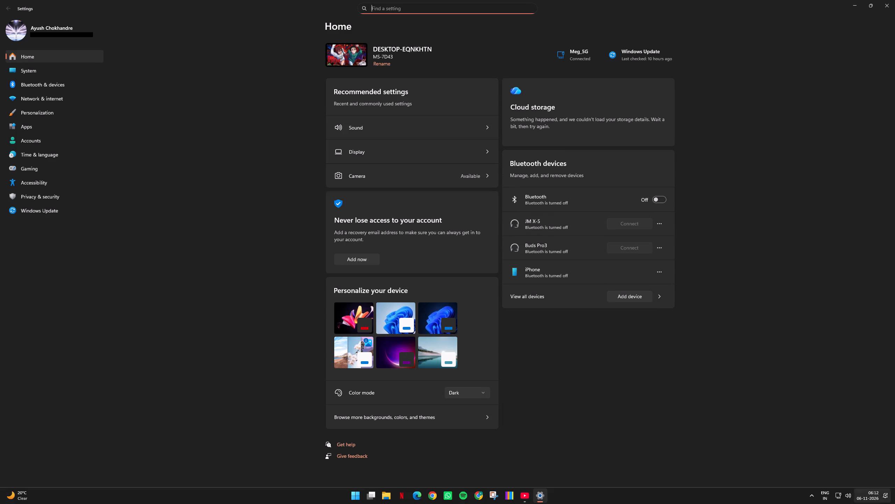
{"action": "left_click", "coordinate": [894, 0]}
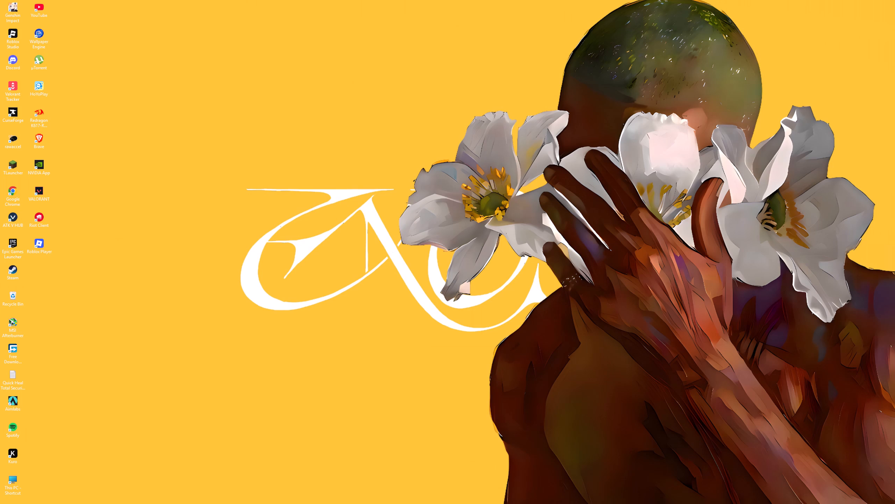
Find the Control Panel through search and open its Programs and Features list for uninstalling programs.
{"action": "left_click", "coordinate": [362, 497]}
{"action": "type", "text": "con"}
{"action": "left_click", "coordinate": [480, 297]}
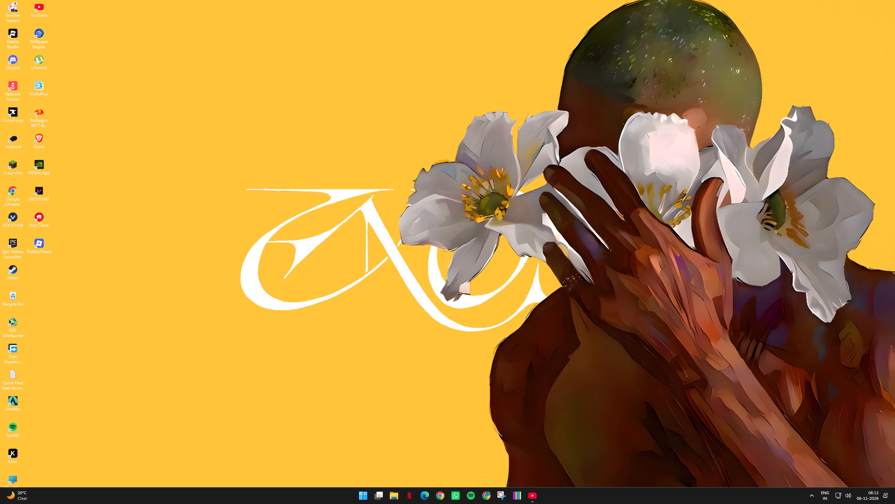
{"action": "left_click", "coordinate": [348, 304]}
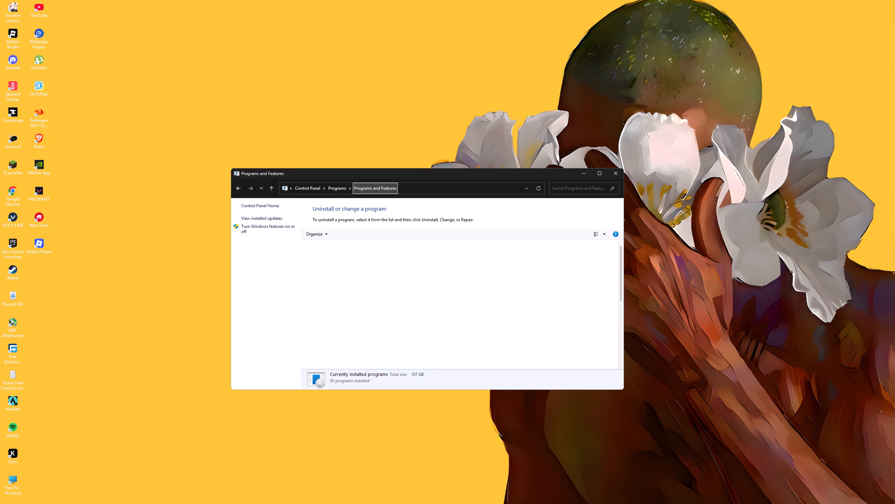
{"action": "left_click_drag", "start_coordinate": [371, 177], "coordinate": [457, 176]}
Uninstall the Brave browser from the list of installed programs.
{"action": "right_click", "coordinate": [418, 269]}
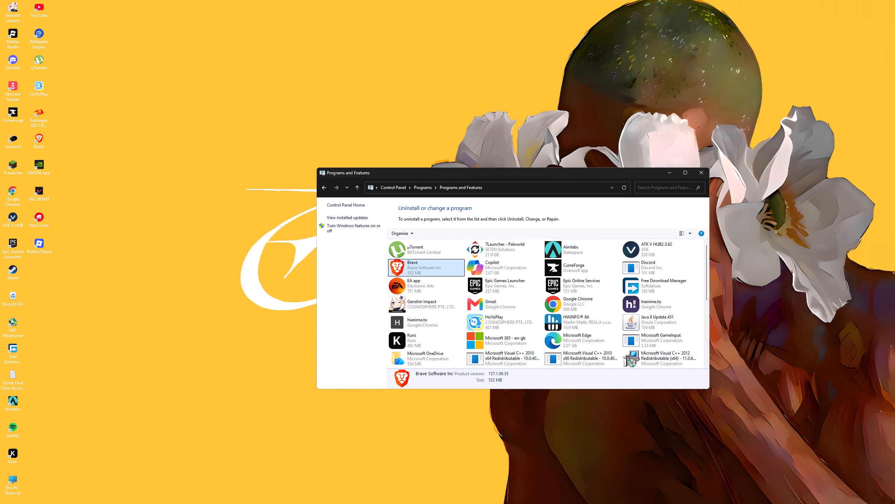
{"action": "left_click", "coordinate": [441, 276]}
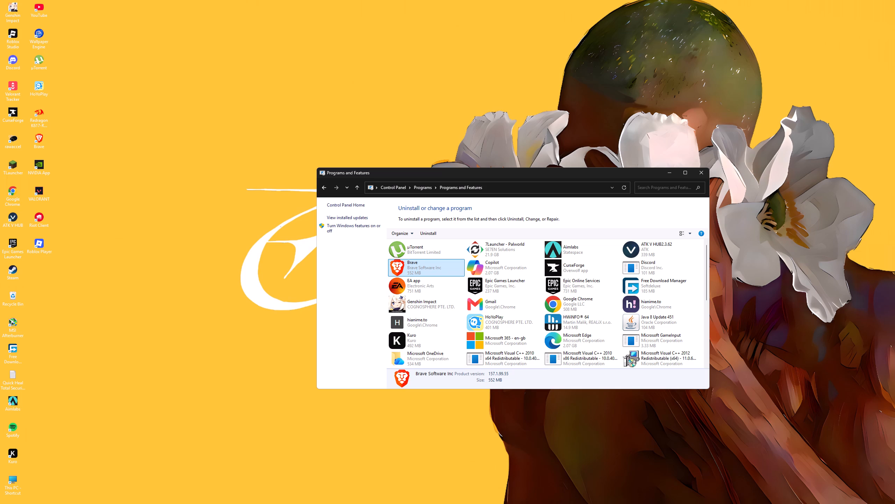
{"action": "left_click", "coordinate": [445, 274]}
Uninstall 7Launcher - Palworld from the list of installed programs.
{"action": "right_click", "coordinate": [487, 250]}
{"action": "left_click", "coordinate": [507, 258]}
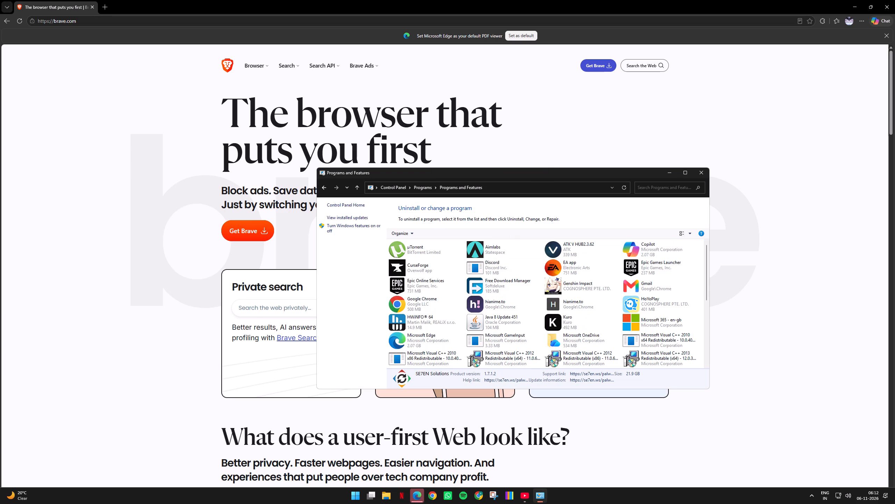
Uninstall the EA app from the list of installed programs.
{"action": "right_click", "coordinate": [564, 269]}
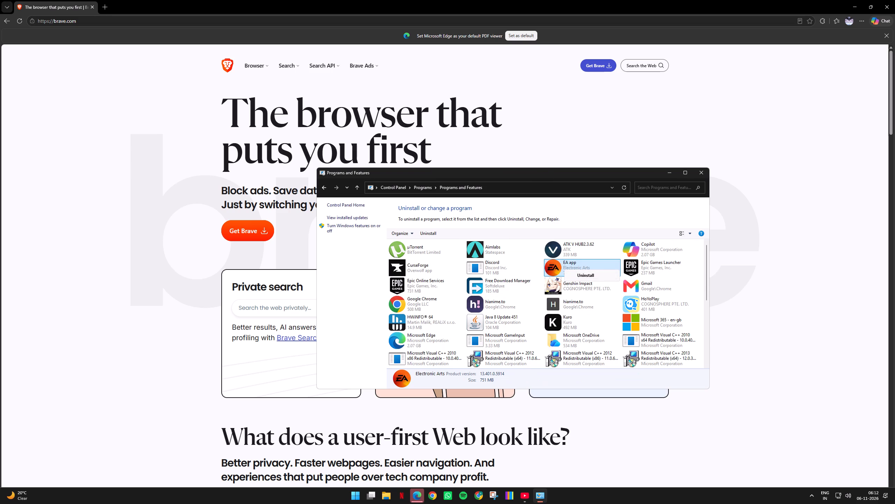